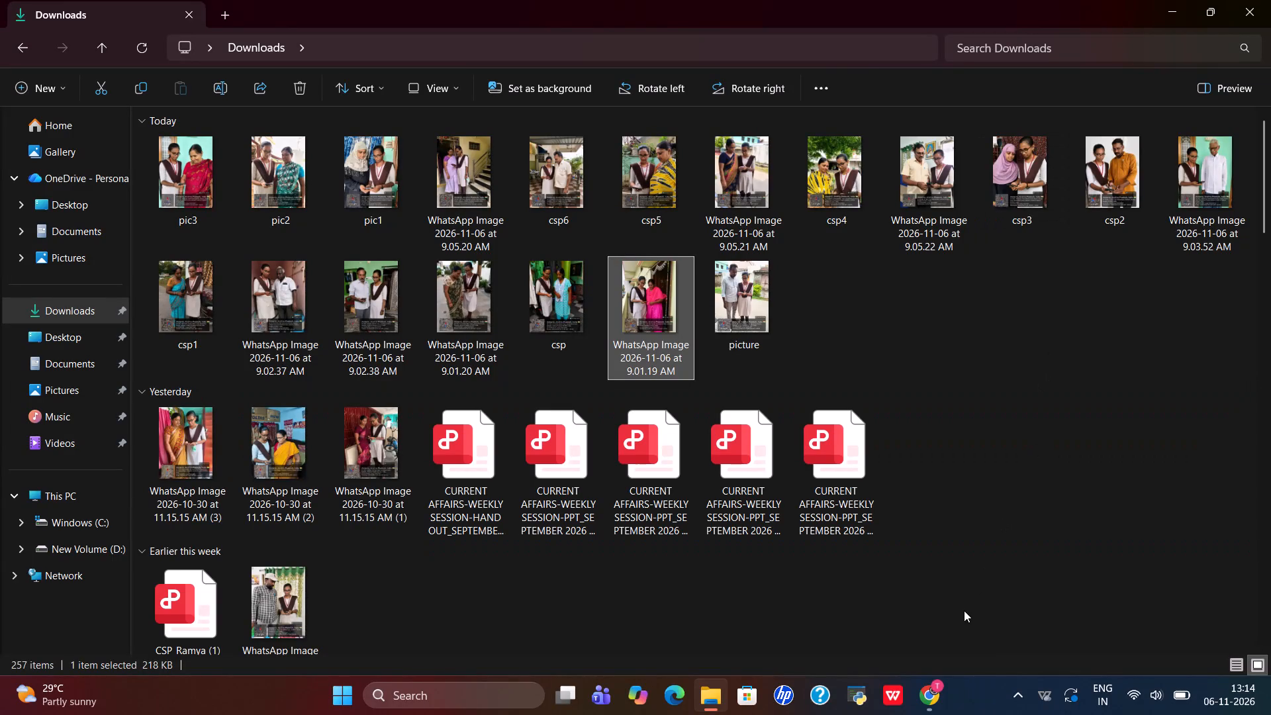
Switch to the PDF editor in Chrome and go to the blank WEEK 6 page, page 50.
click(927, 698)
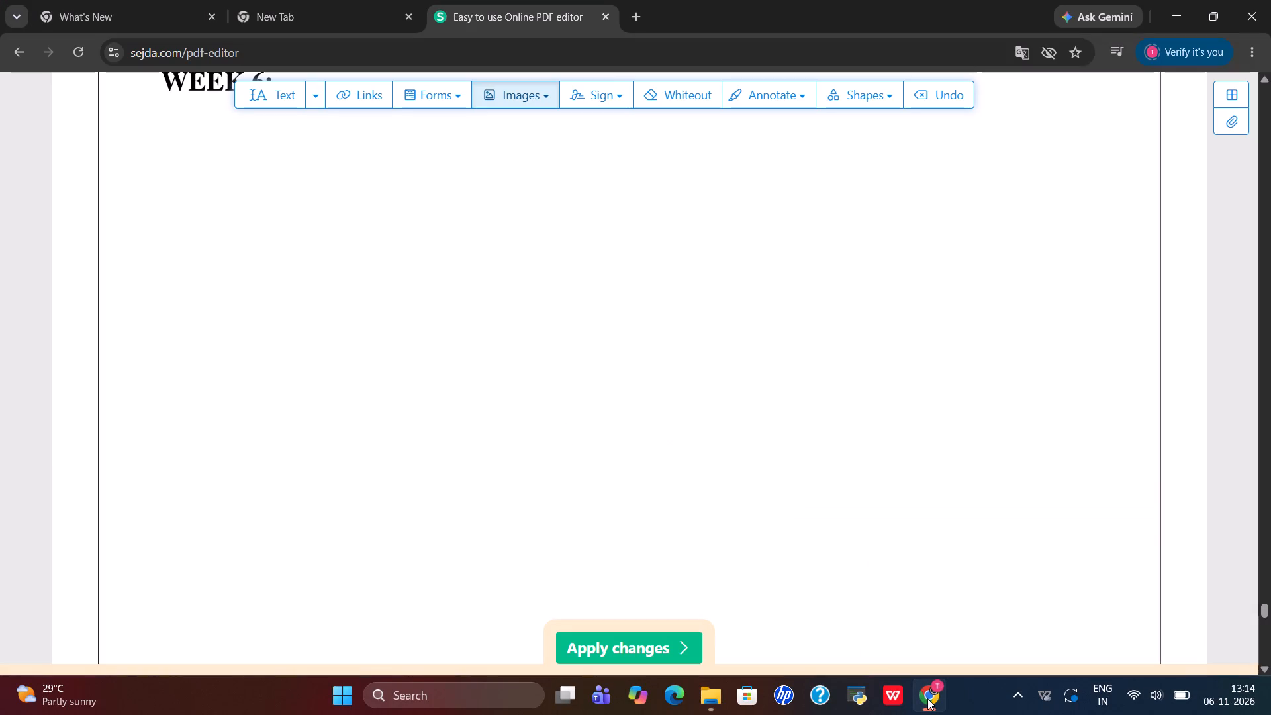
scroll(967, 505, up, 5)
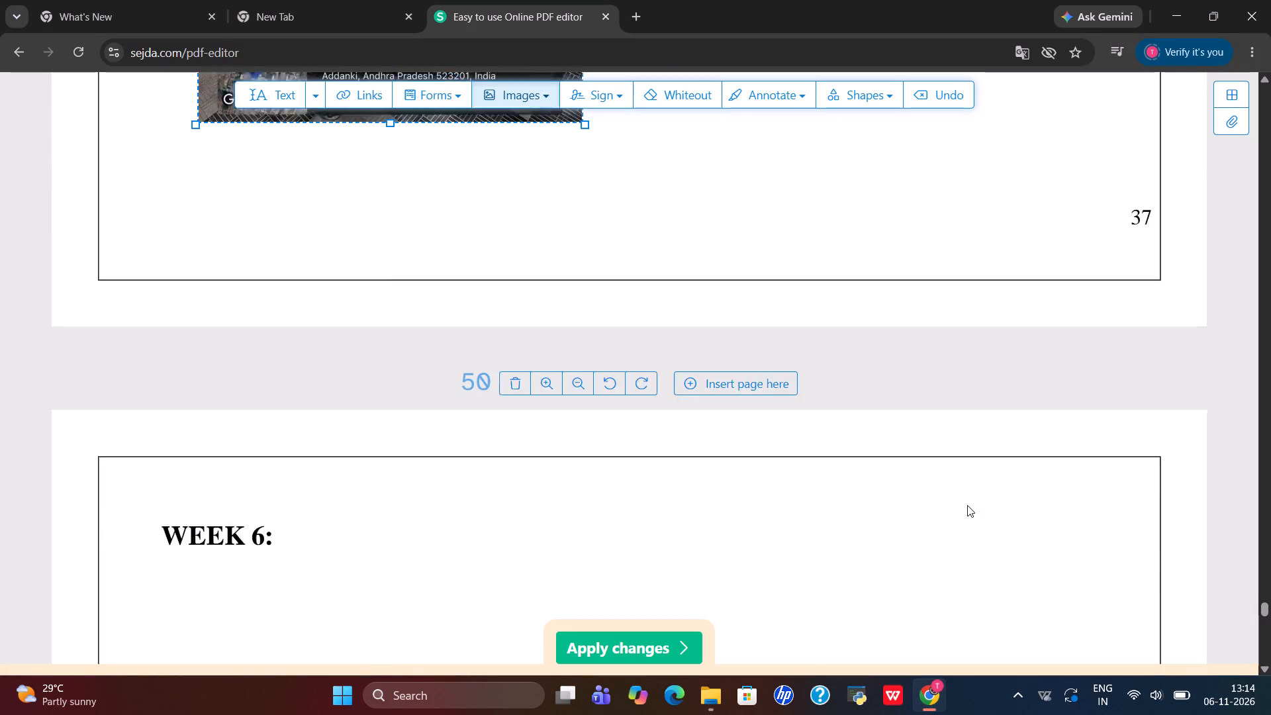
scroll(967, 505, up, 1)
scroll(967, 505, down, 2)
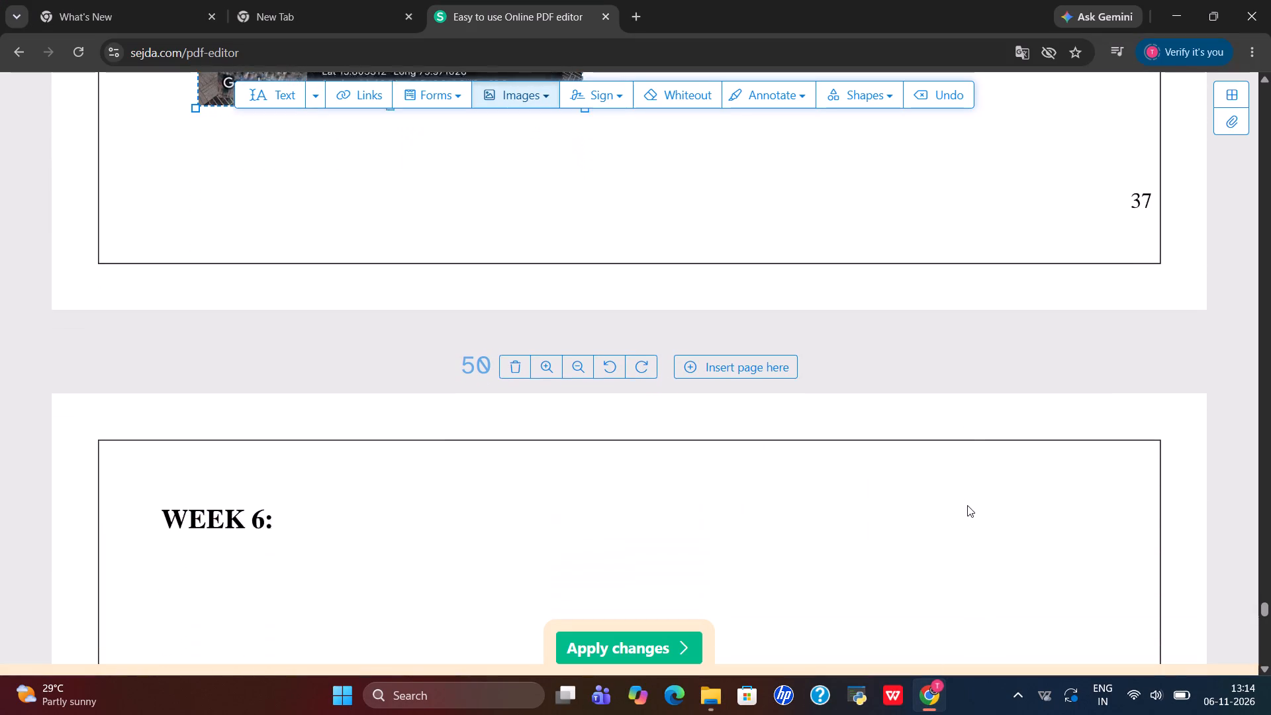
scroll(967, 505, down, 1)
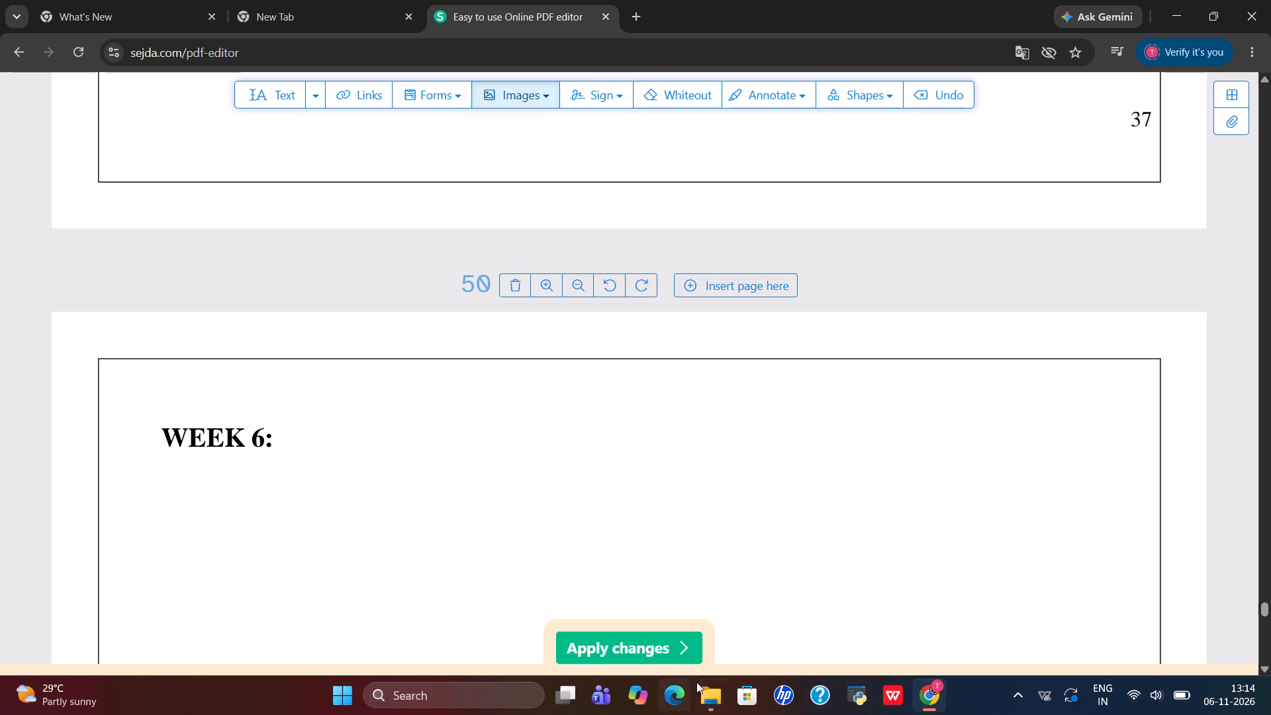
click(707, 691)
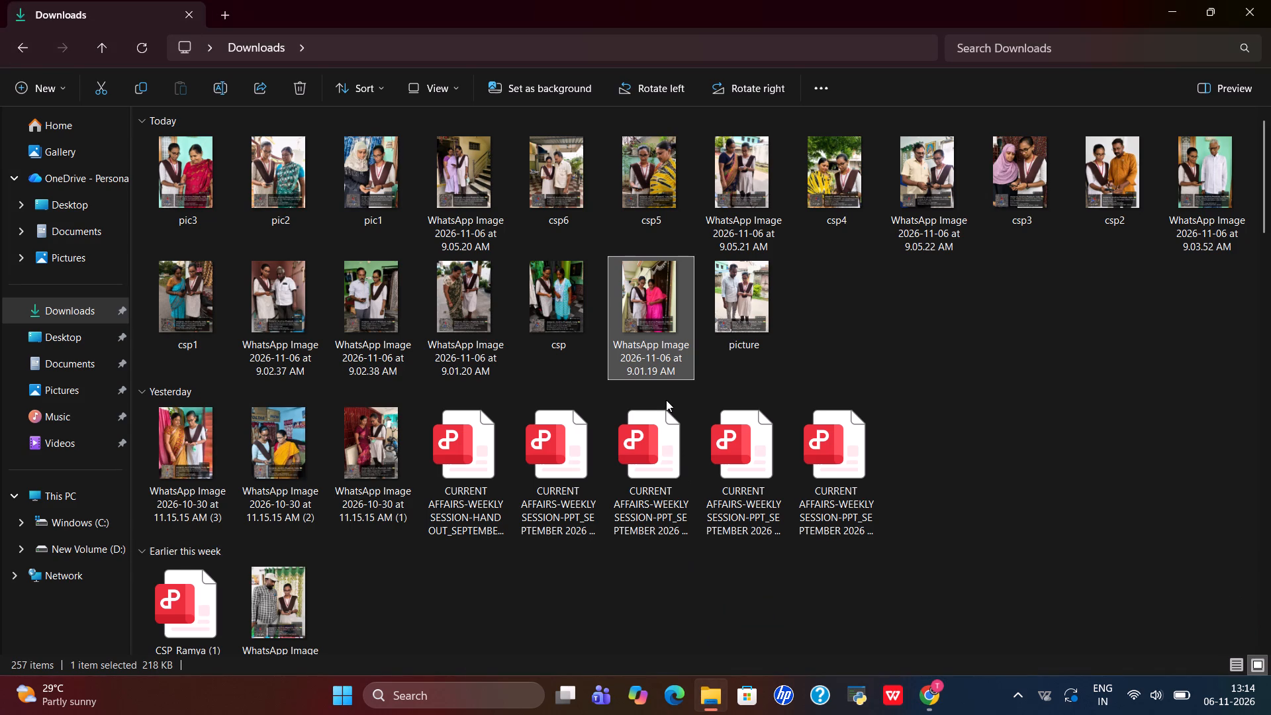
click(940, 693)
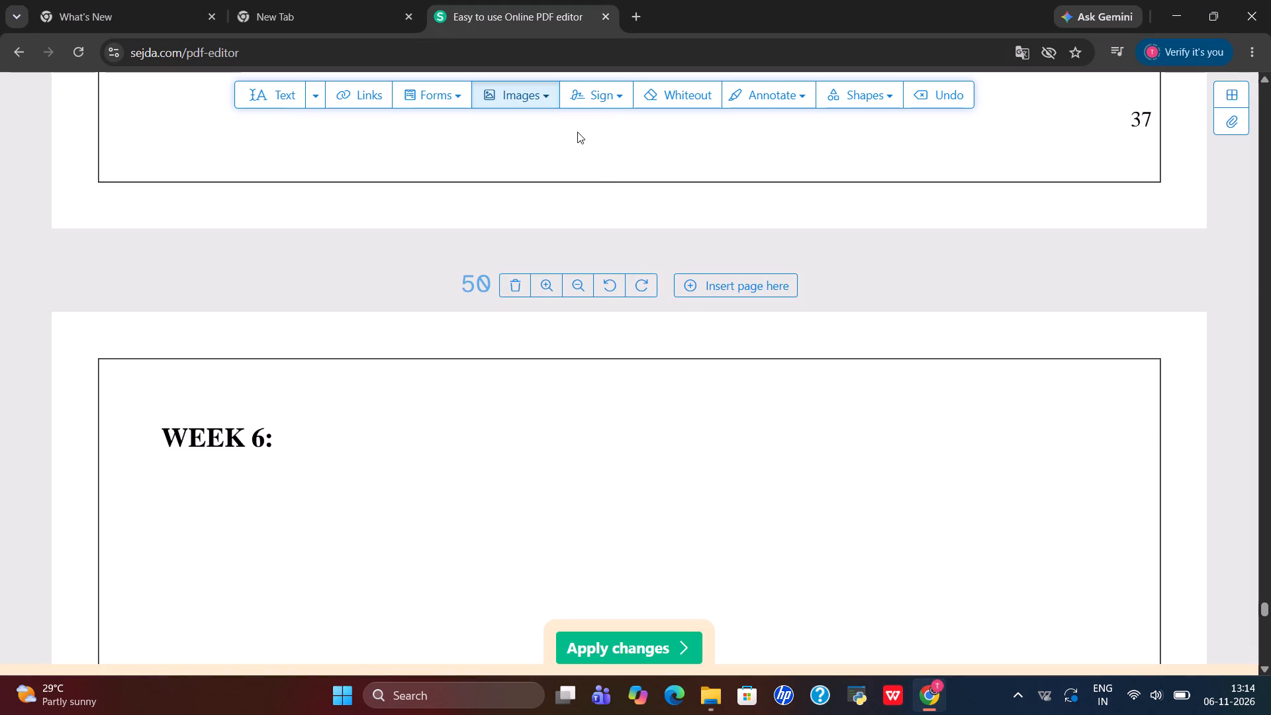
Insert the image "WhatsApp Image 2026-11-06 at 9.01.19 AM" from Downloads onto the WEEK 6 page, page 50.
click(530, 97)
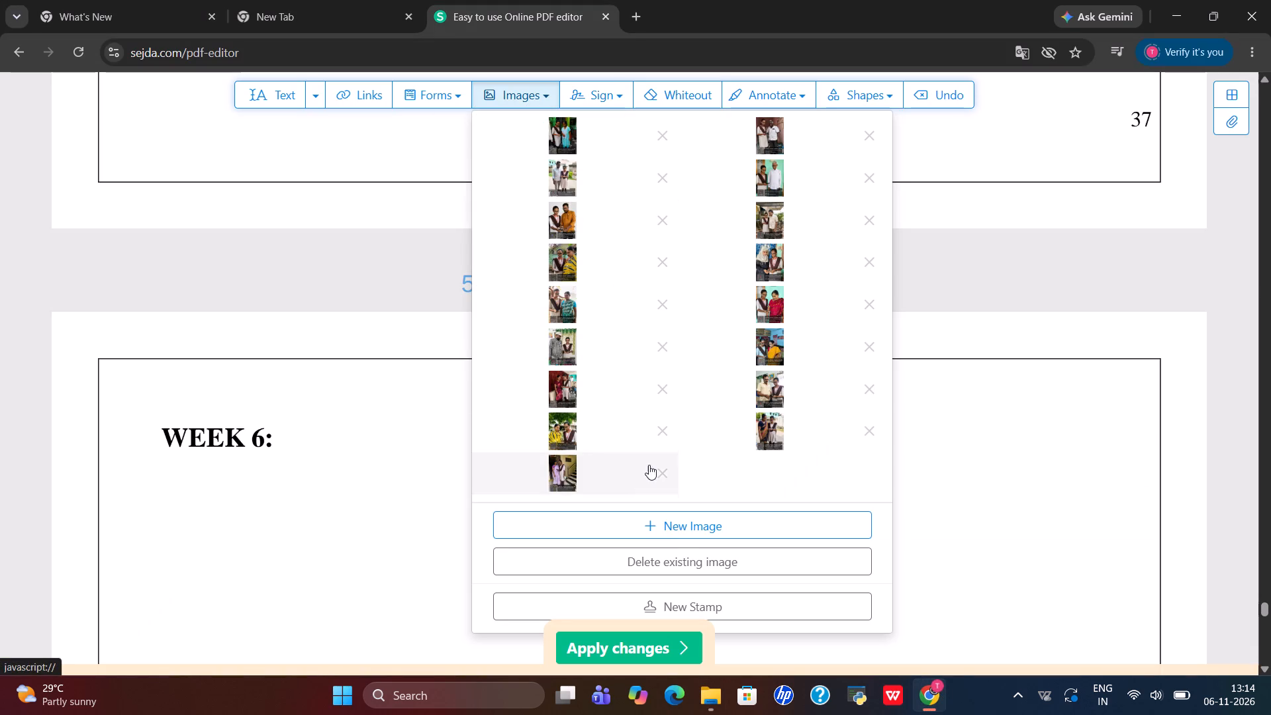
click(679, 530)
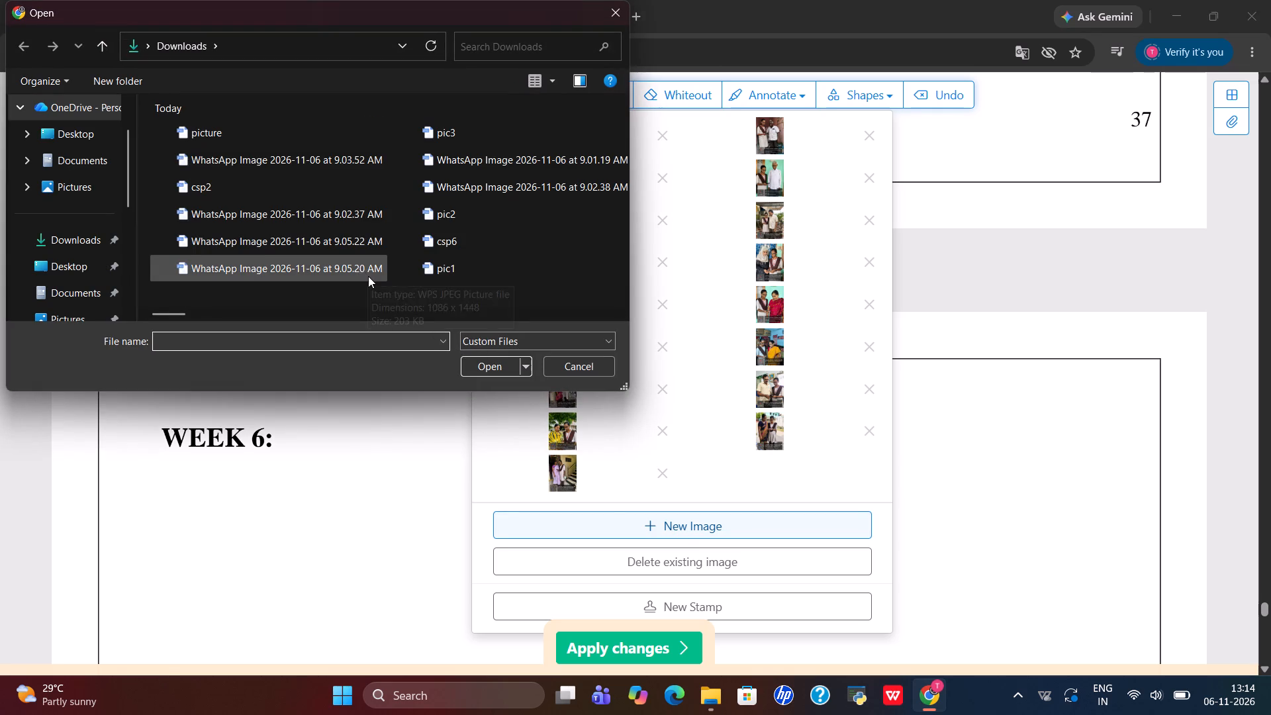
scroll(369, 277, down, 1)
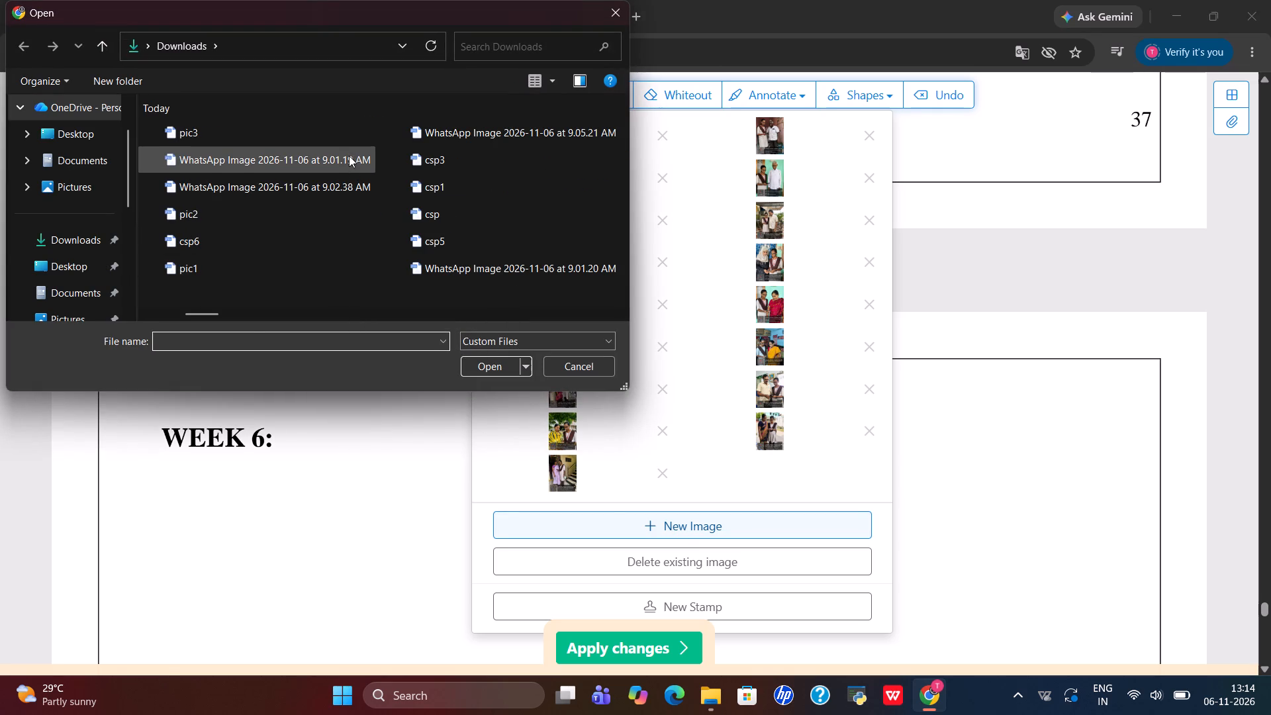
click(348, 155)
click(471, 366)
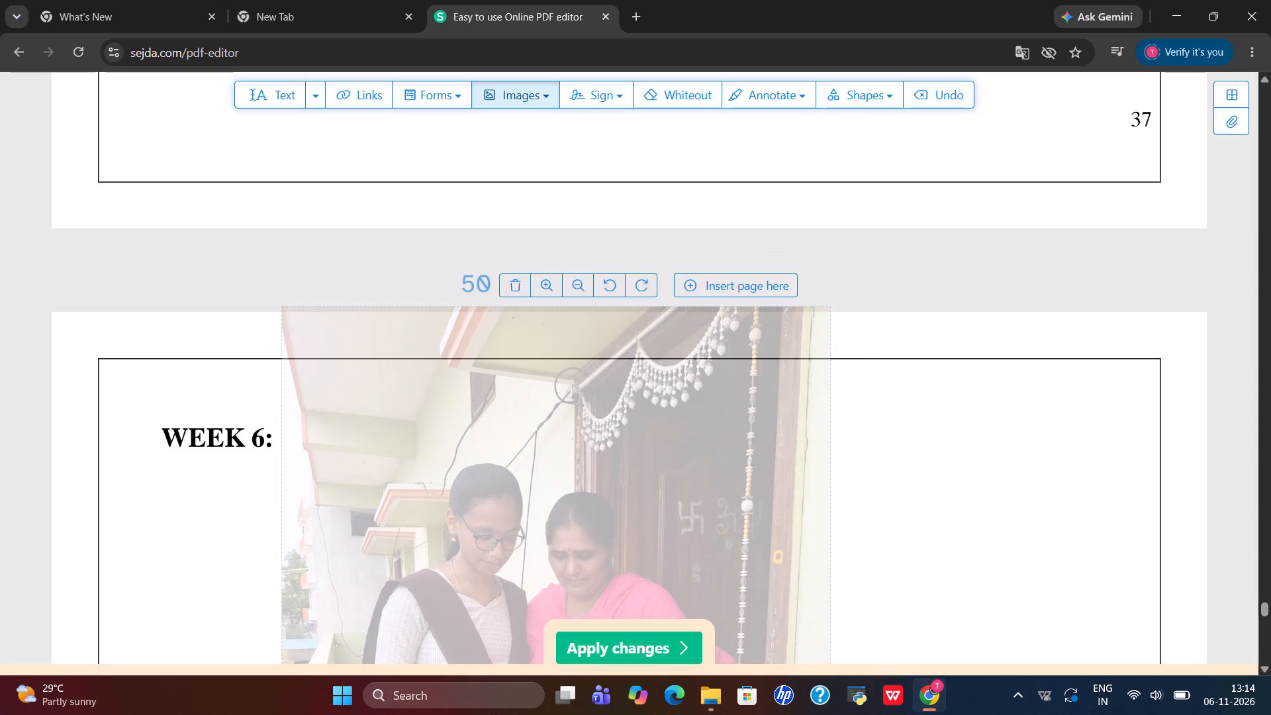
click(388, 714)
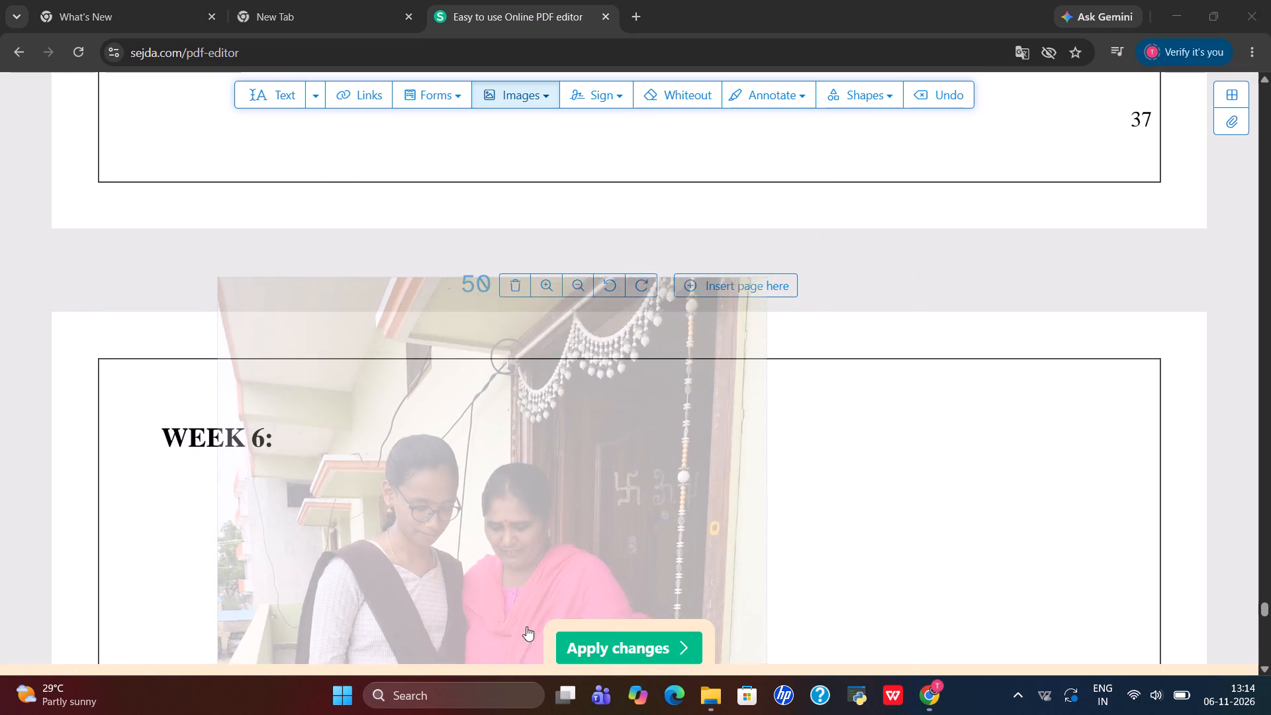
click(549, 619)
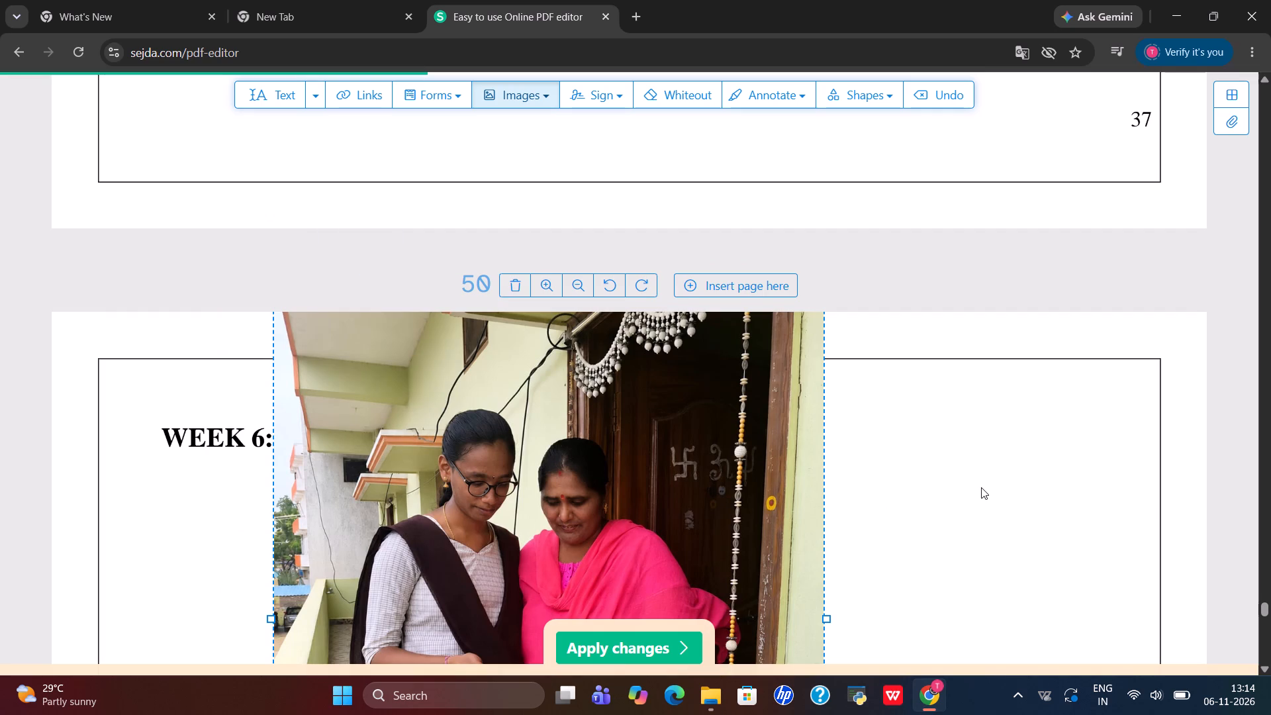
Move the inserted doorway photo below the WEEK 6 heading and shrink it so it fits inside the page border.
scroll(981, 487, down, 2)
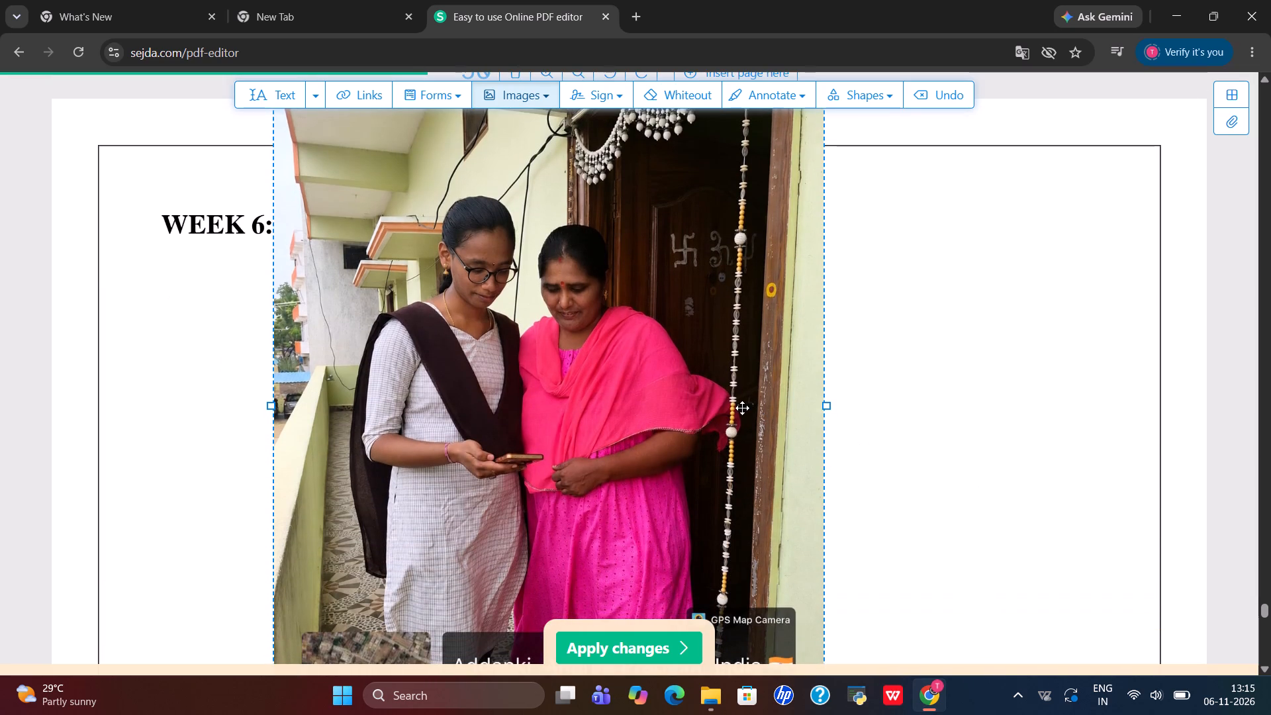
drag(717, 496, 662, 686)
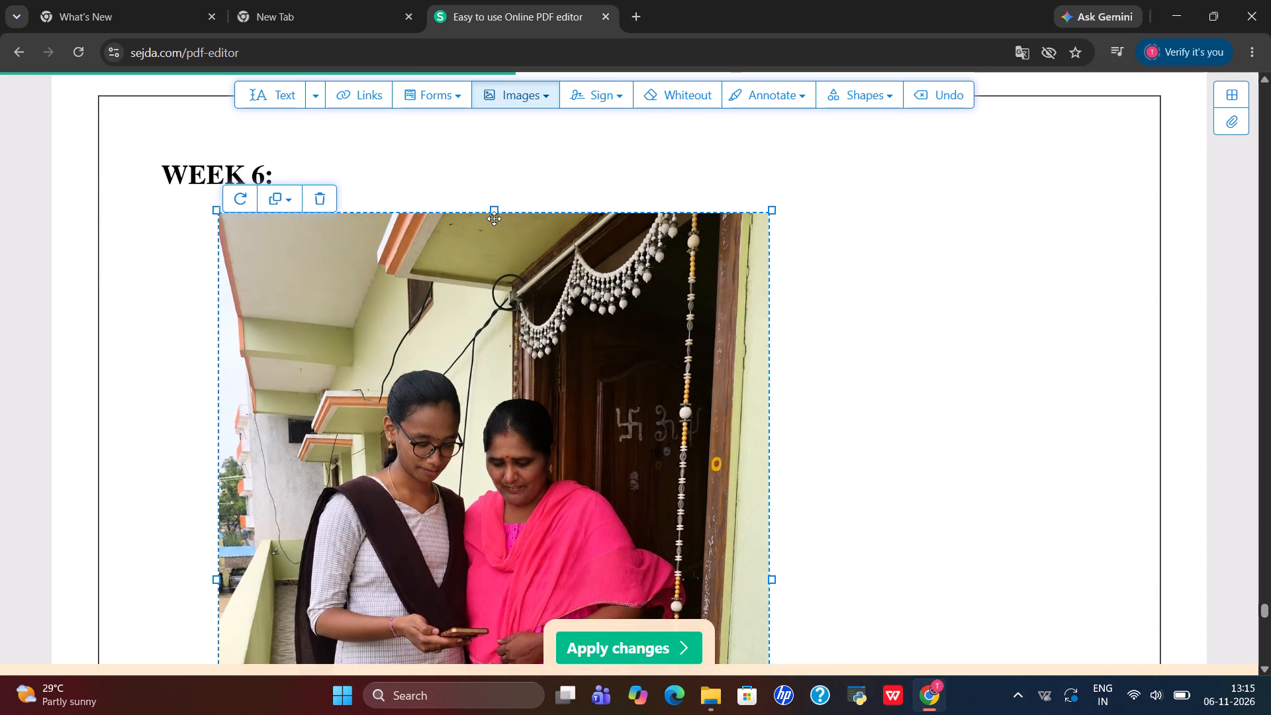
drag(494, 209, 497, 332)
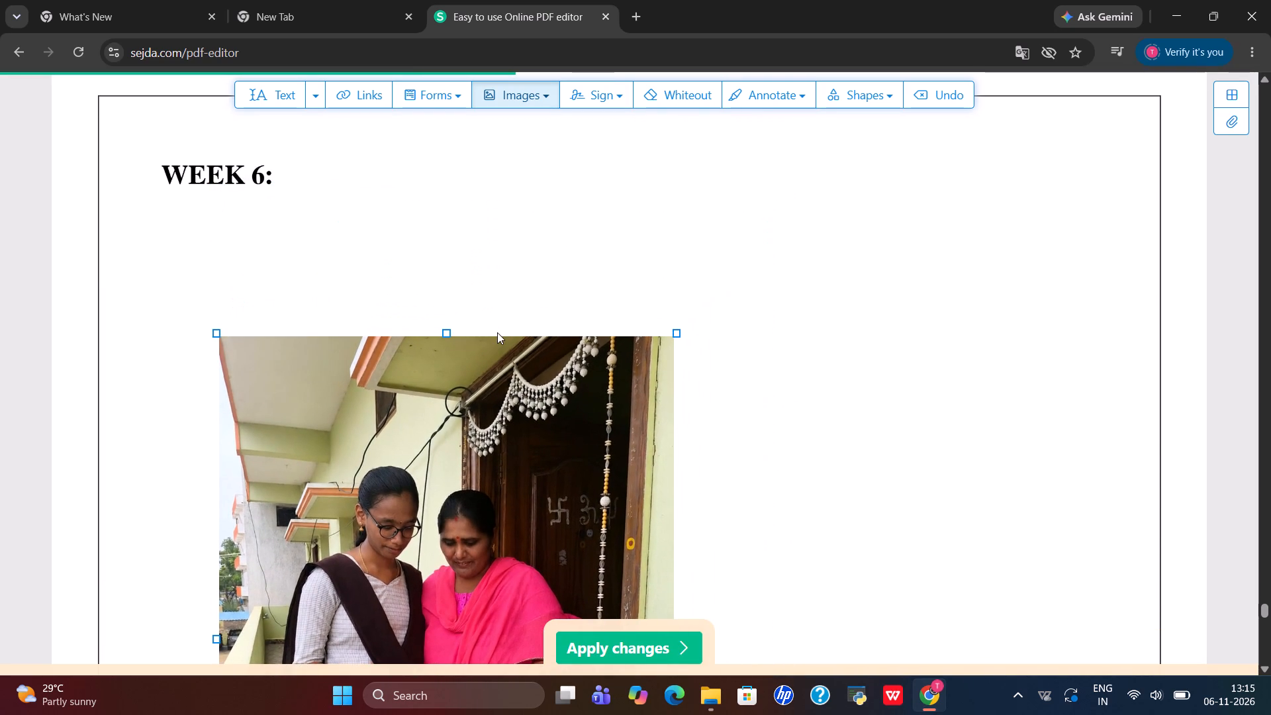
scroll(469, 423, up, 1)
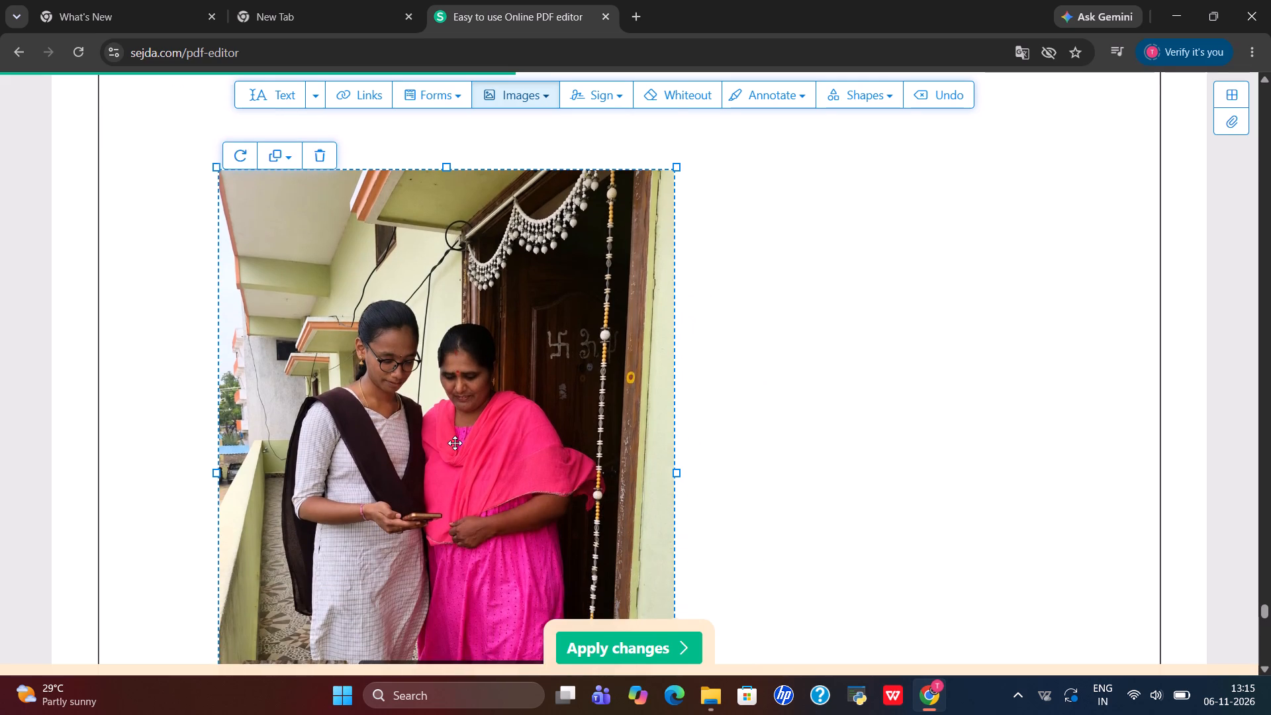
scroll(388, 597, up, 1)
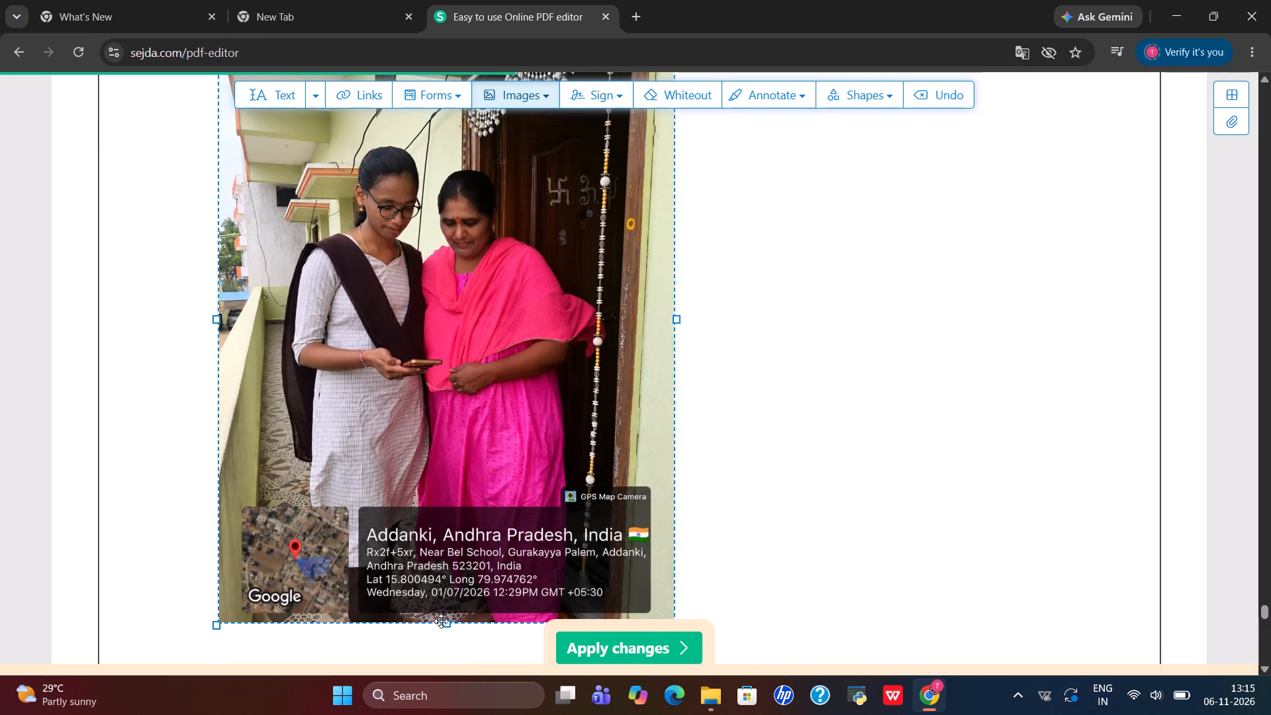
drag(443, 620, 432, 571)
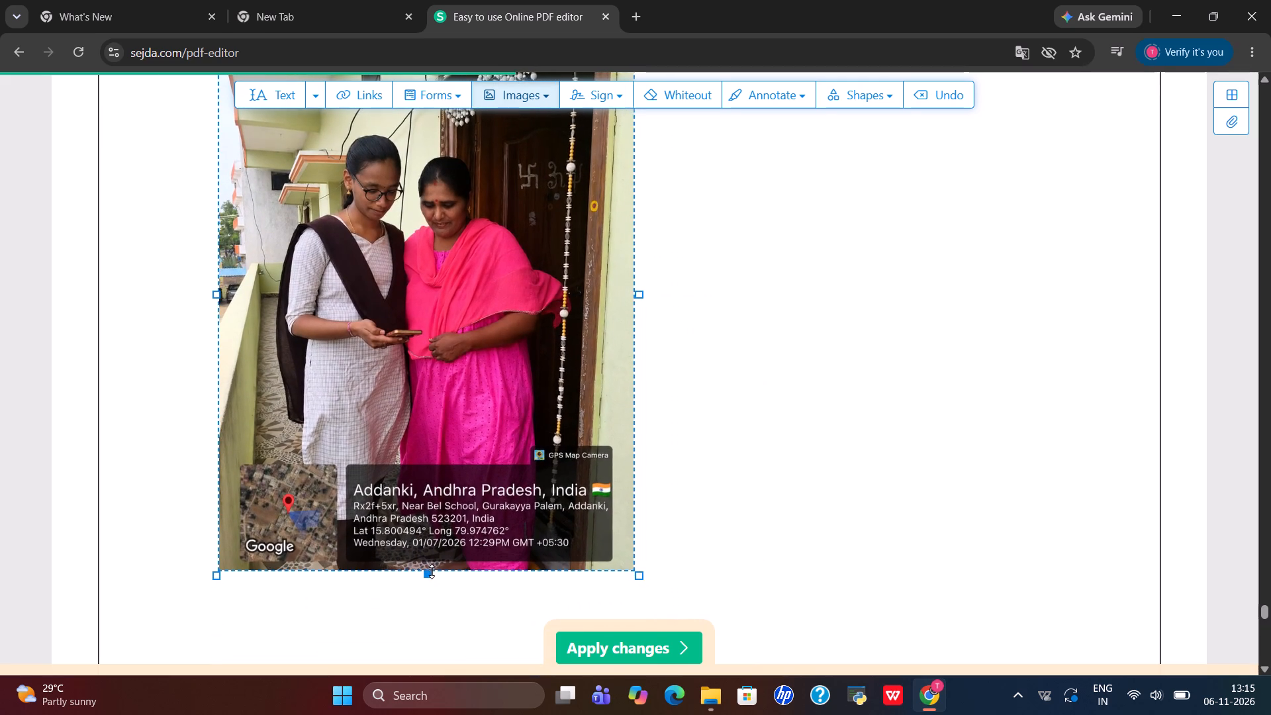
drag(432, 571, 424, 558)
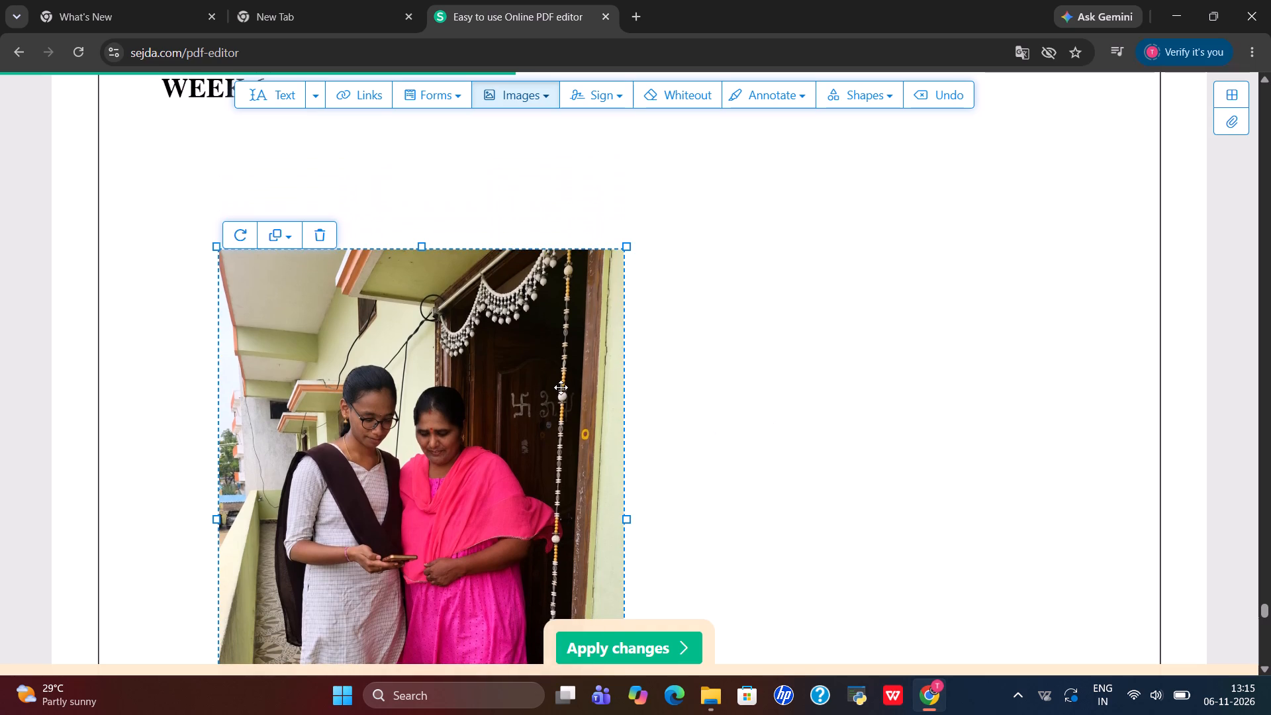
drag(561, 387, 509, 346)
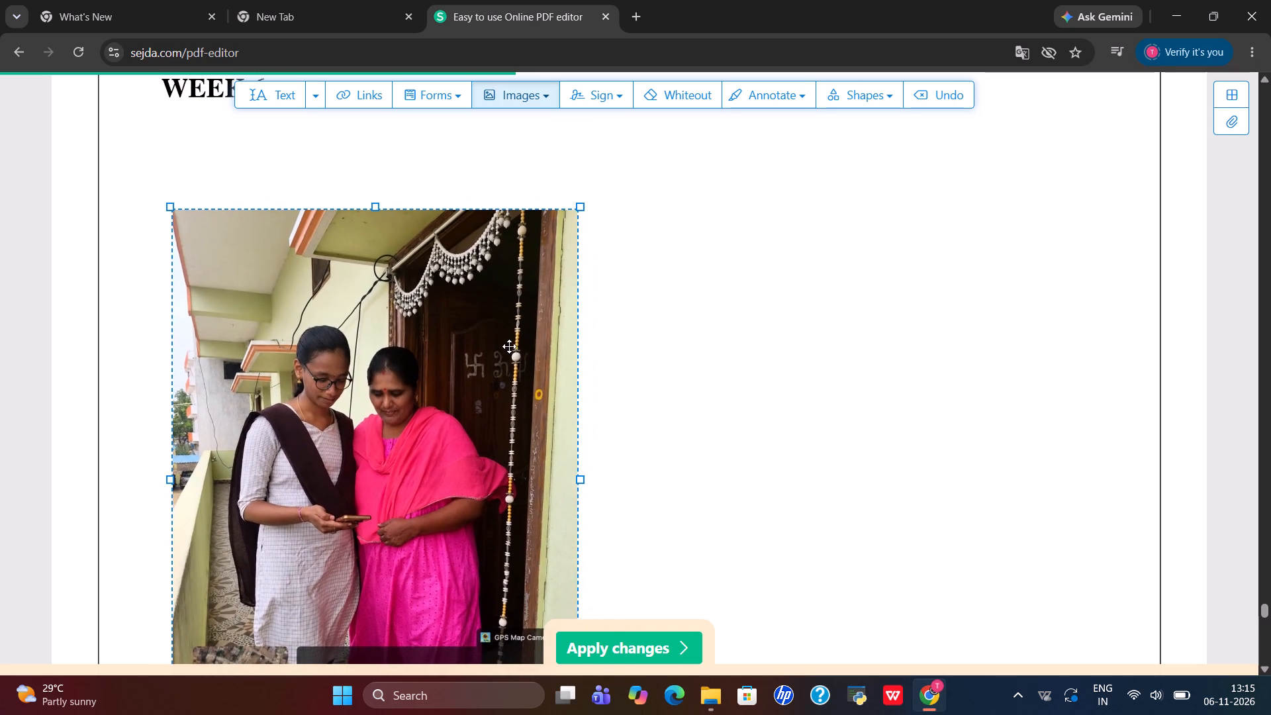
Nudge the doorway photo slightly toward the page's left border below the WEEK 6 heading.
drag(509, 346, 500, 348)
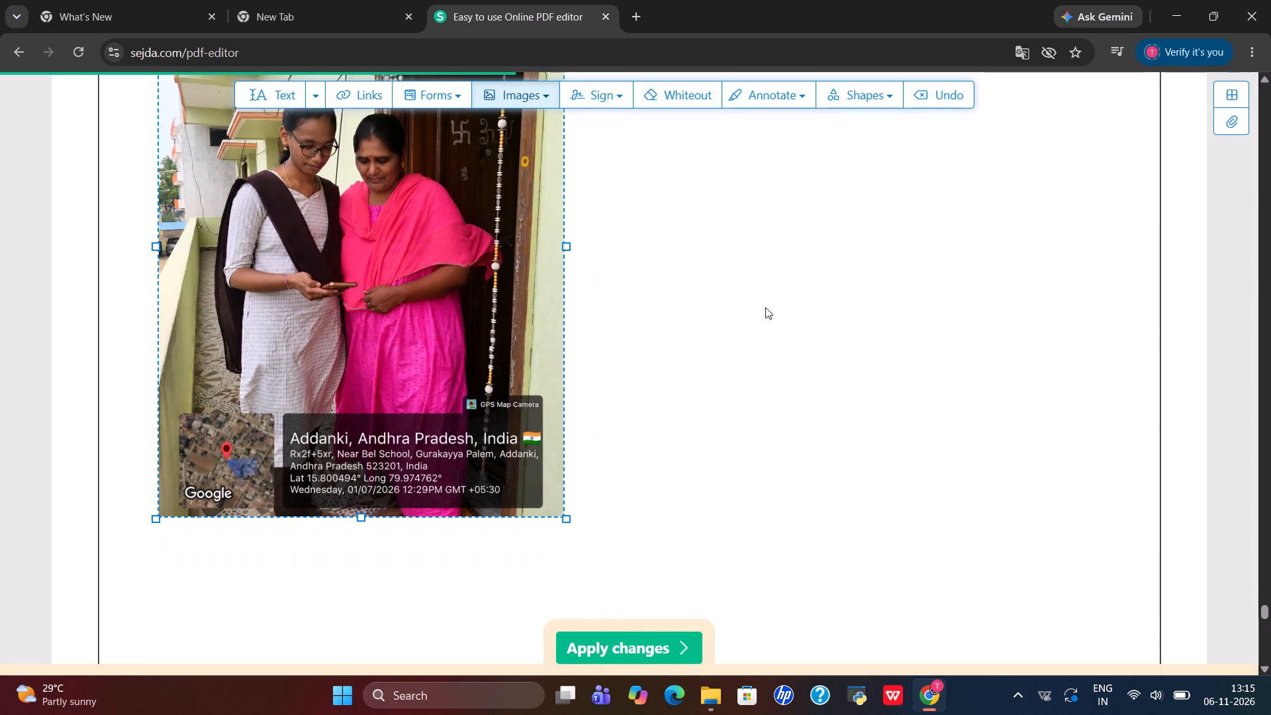
Switch to Downloads in File Explorer and preview the WhatsApp photos 2026-10-30 at 11.15.15 AM (3) and (2), closing the viewer when done.
scroll(805, 412, up, 1)
scroll(753, 714, left, 1)
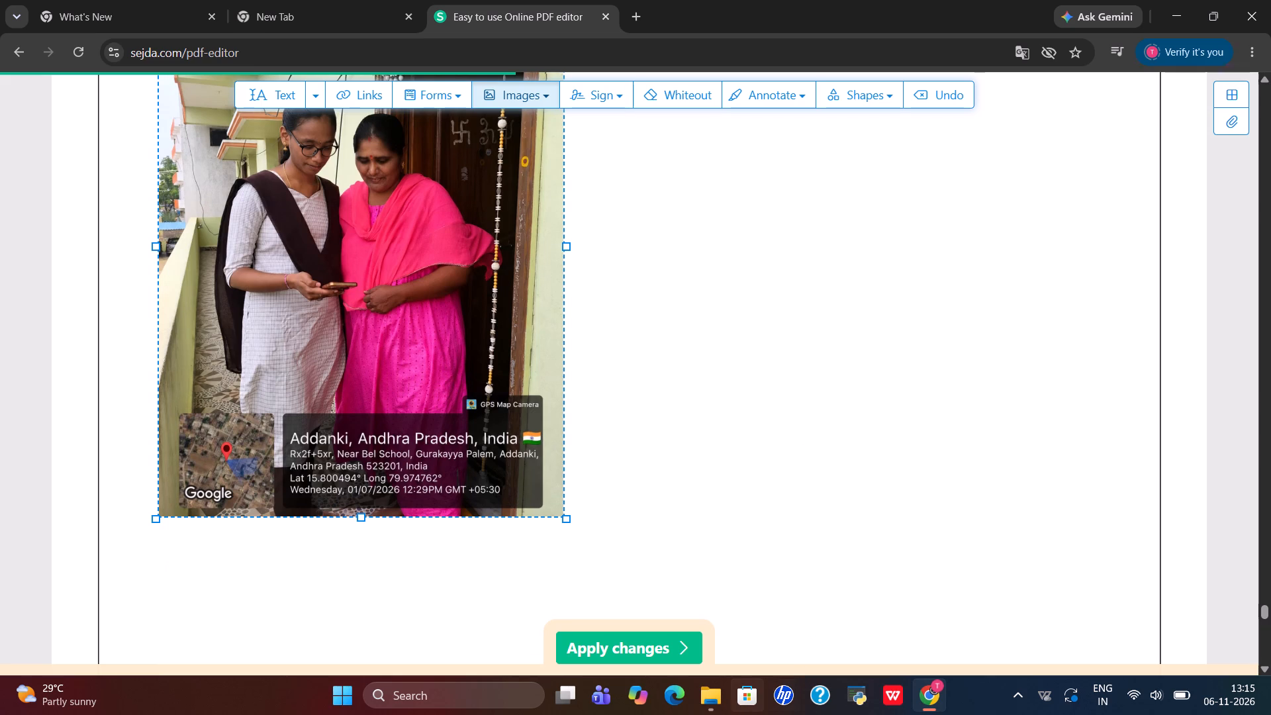
scroll(736, 714, left, 1)
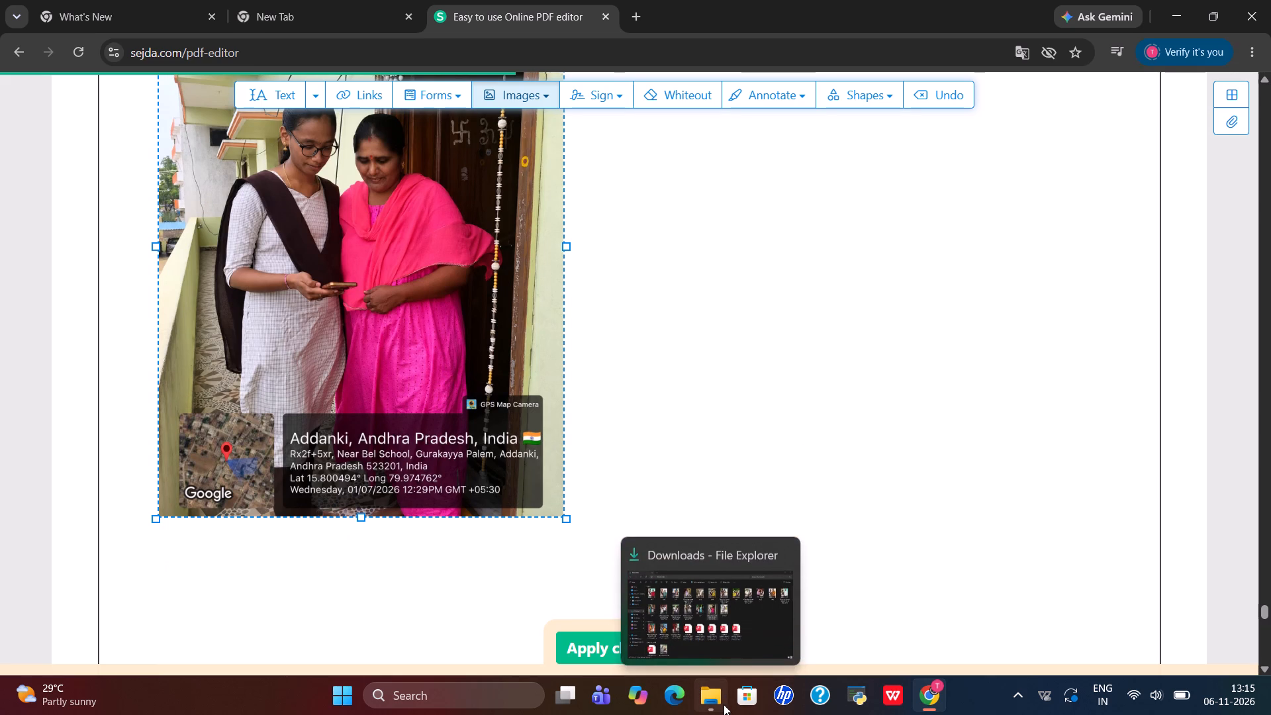
scroll(724, 704, left, 1)
click(724, 704)
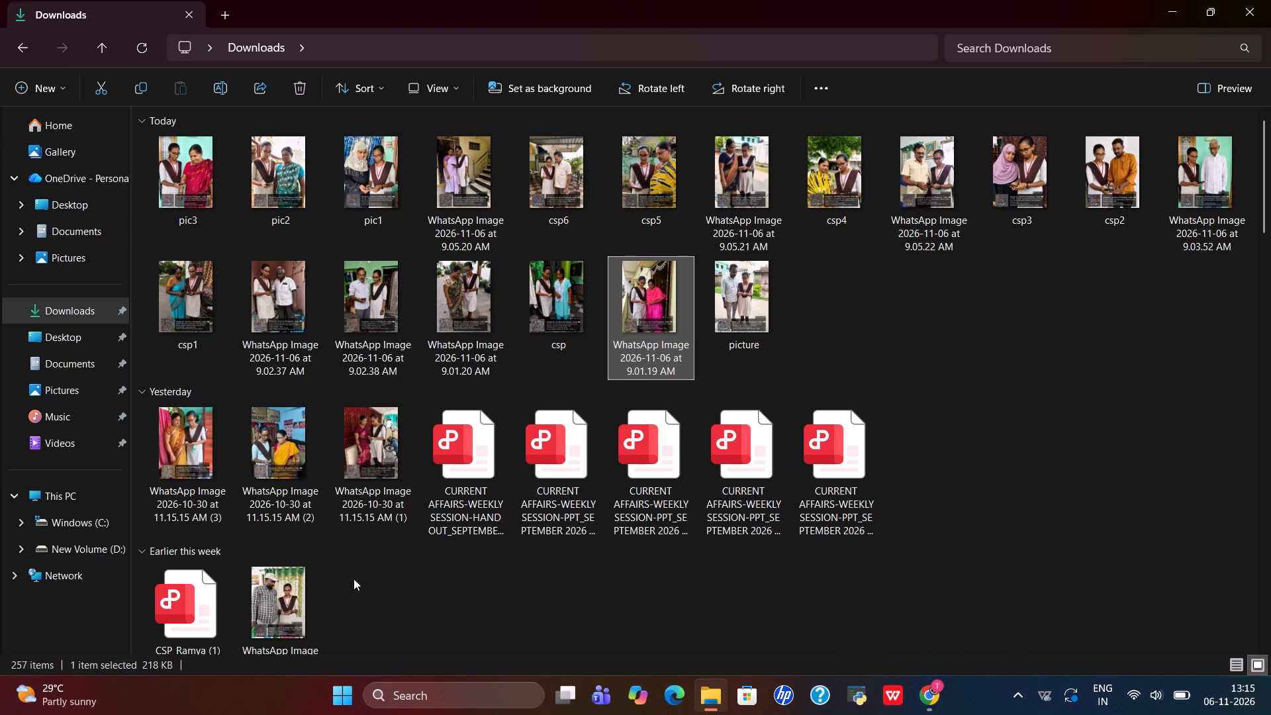
click(187, 458)
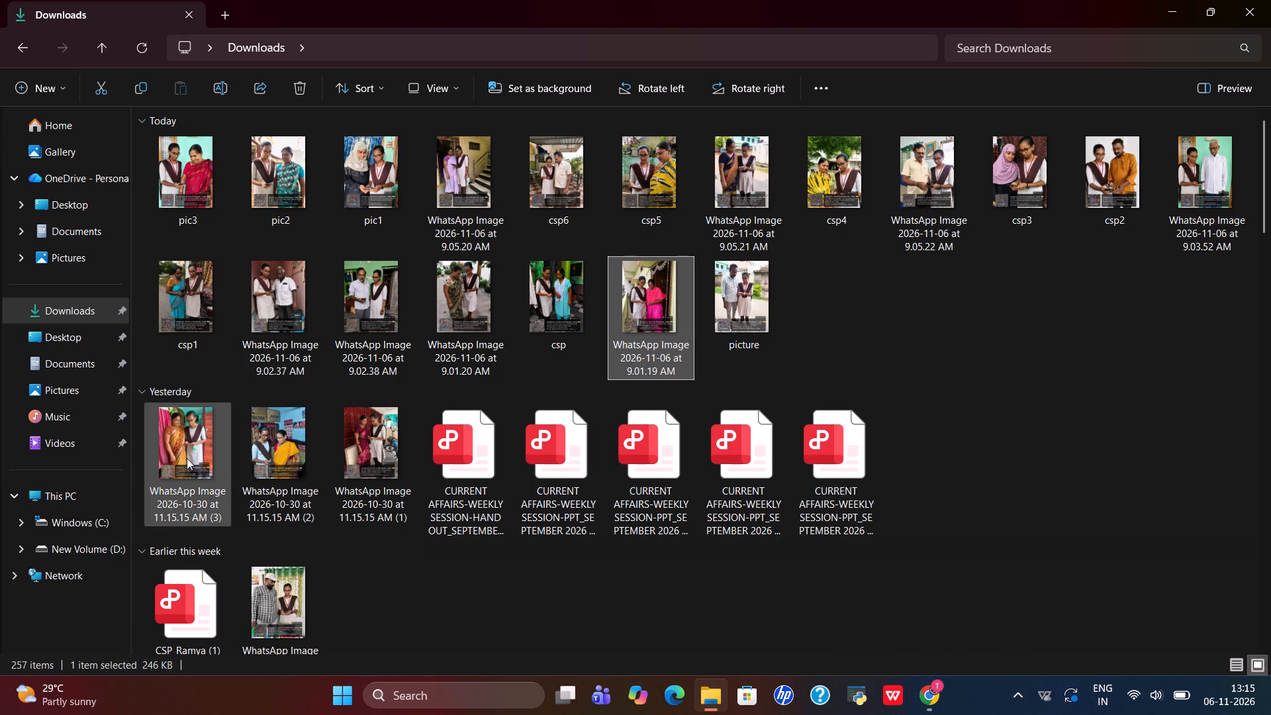
double_click(187, 458)
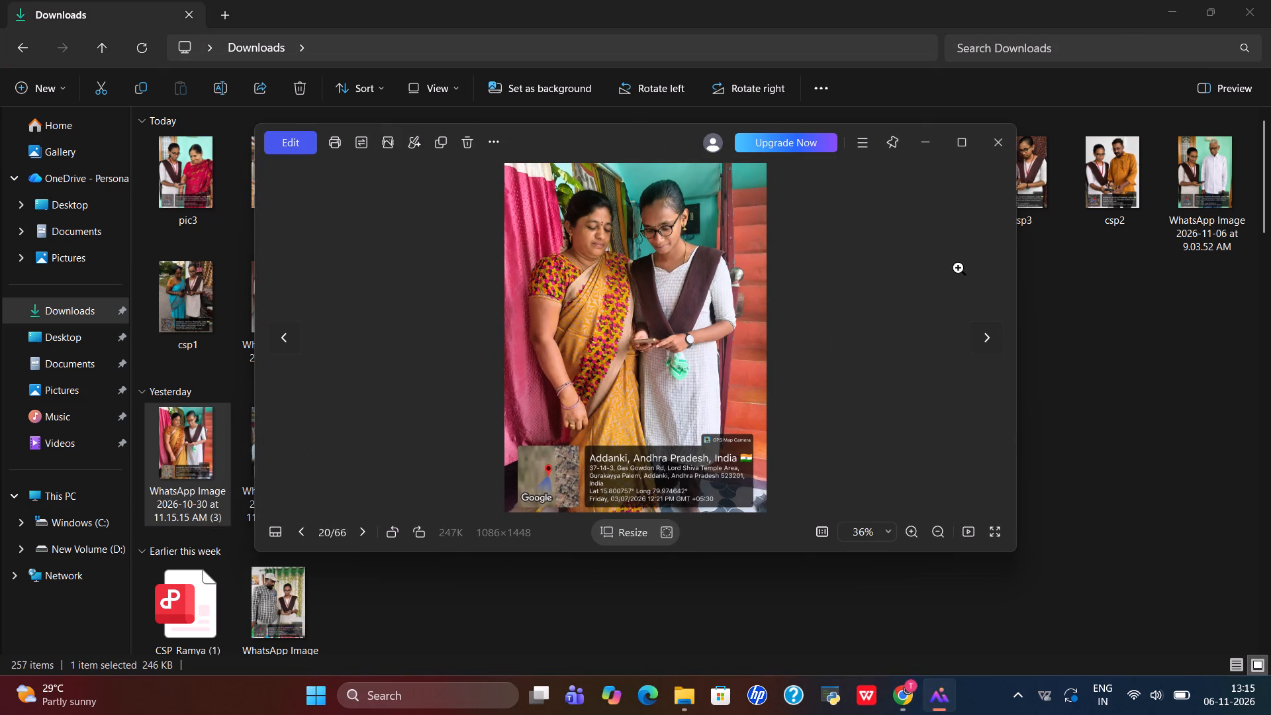
key(Right)
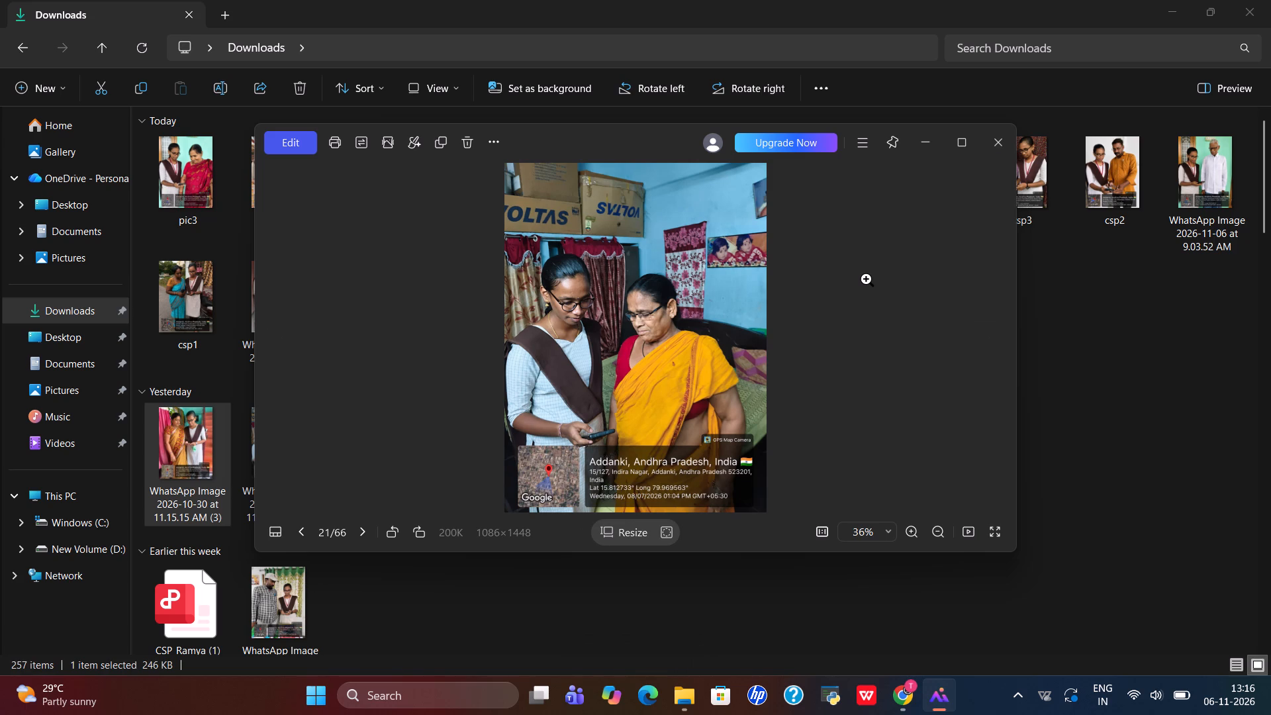
click(1005, 148)
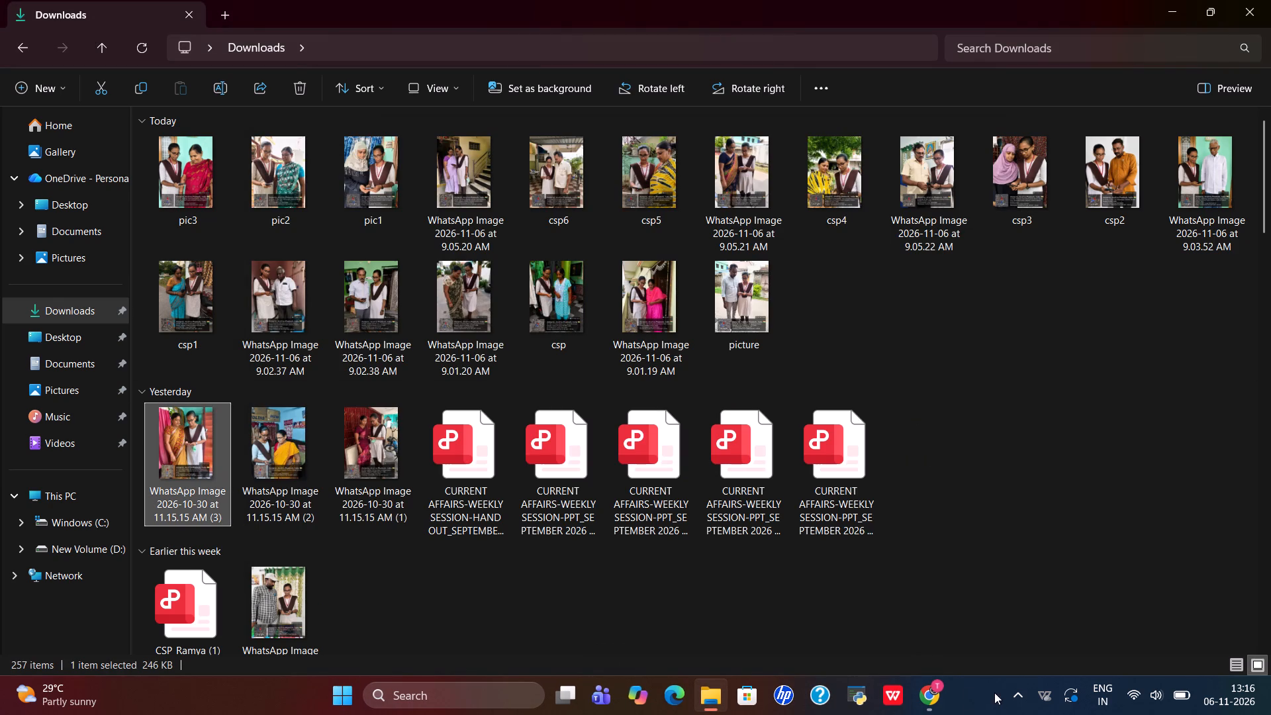
Switch back to the PDF editor in Chrome and dismiss the upload dialog without retrying the doorway photo.
click(932, 692)
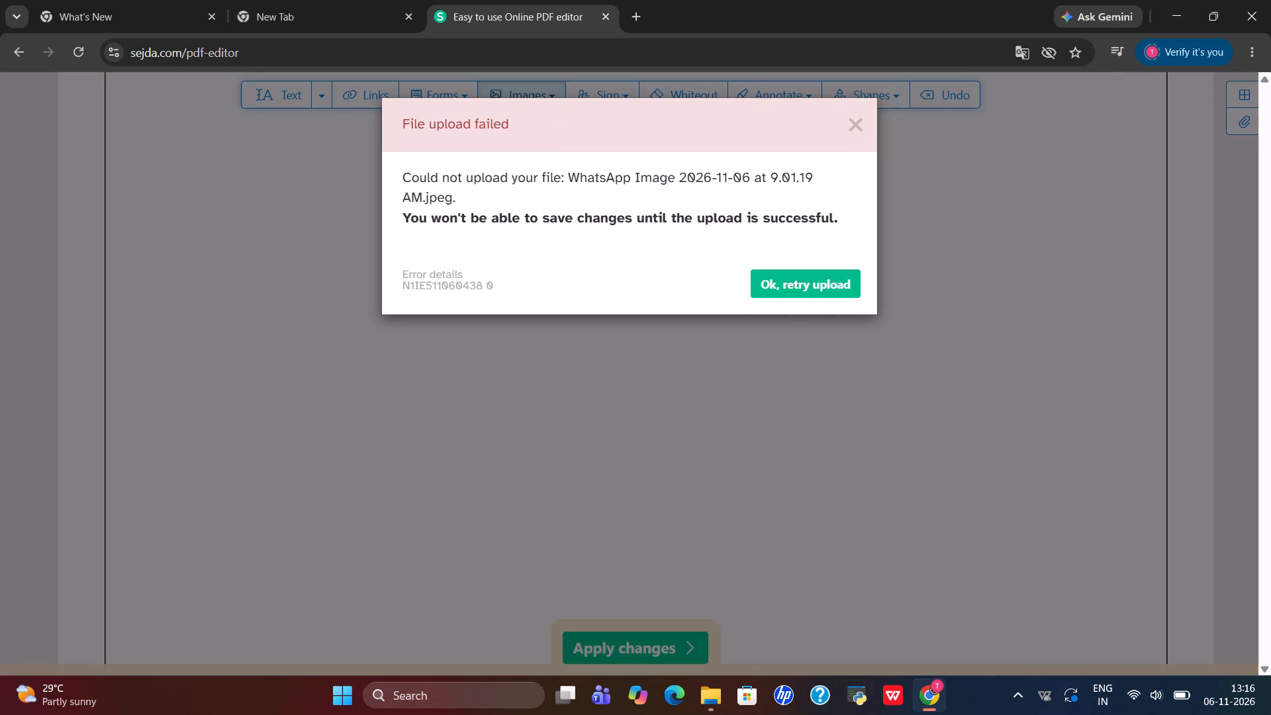
click(858, 125)
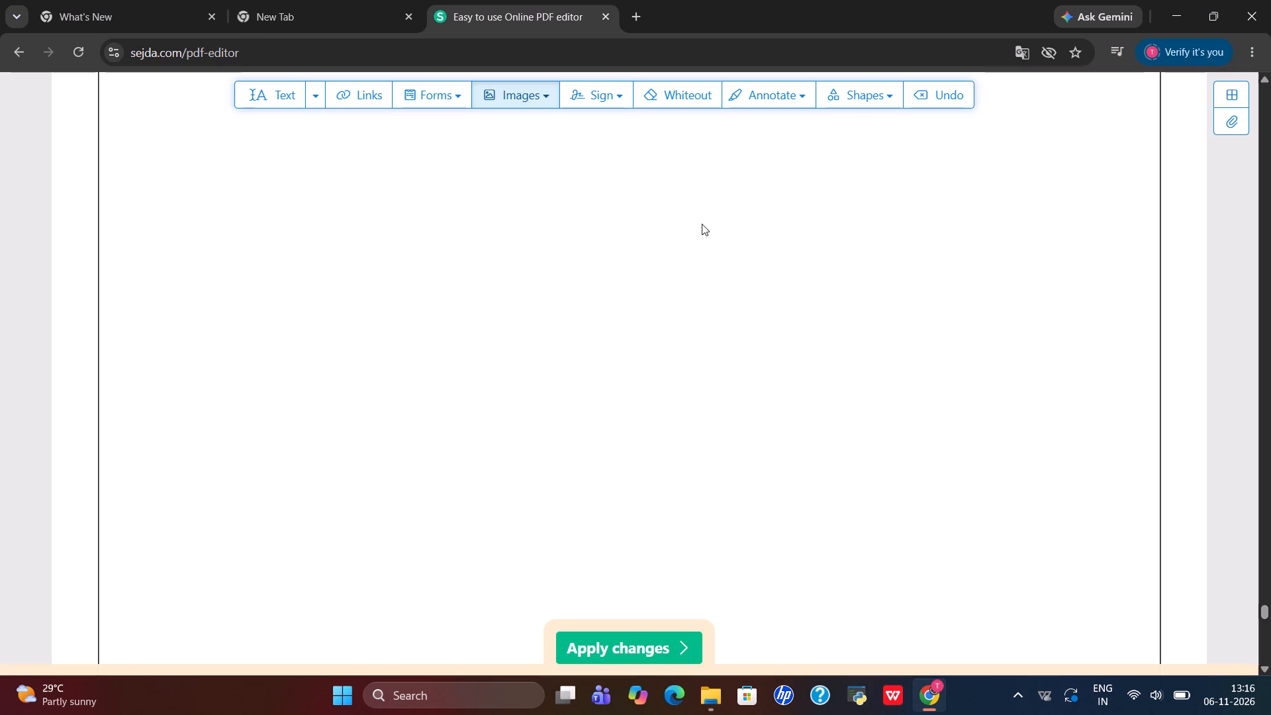
Return to the WEEK 6 heading on page 50 and start adding a new image from the Downloads folder.
scroll(690, 232, up, 9)
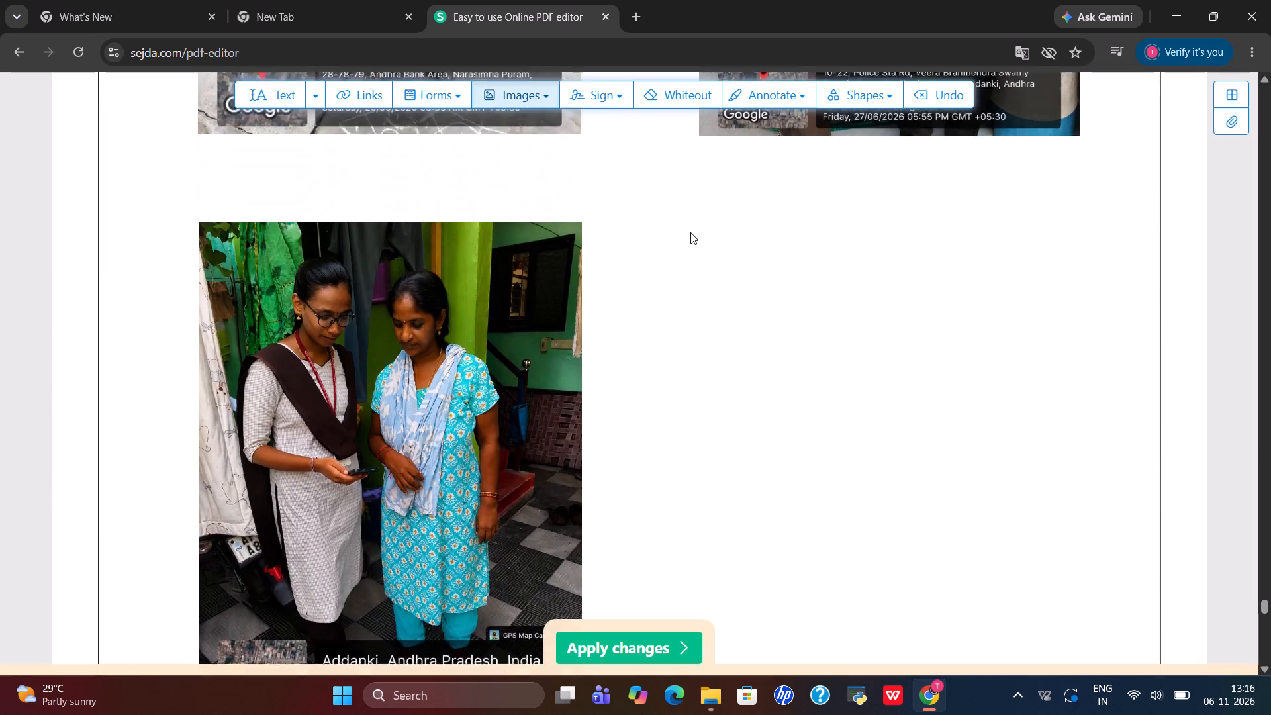
scroll(690, 232, up, 1)
scroll(690, 232, down, 9)
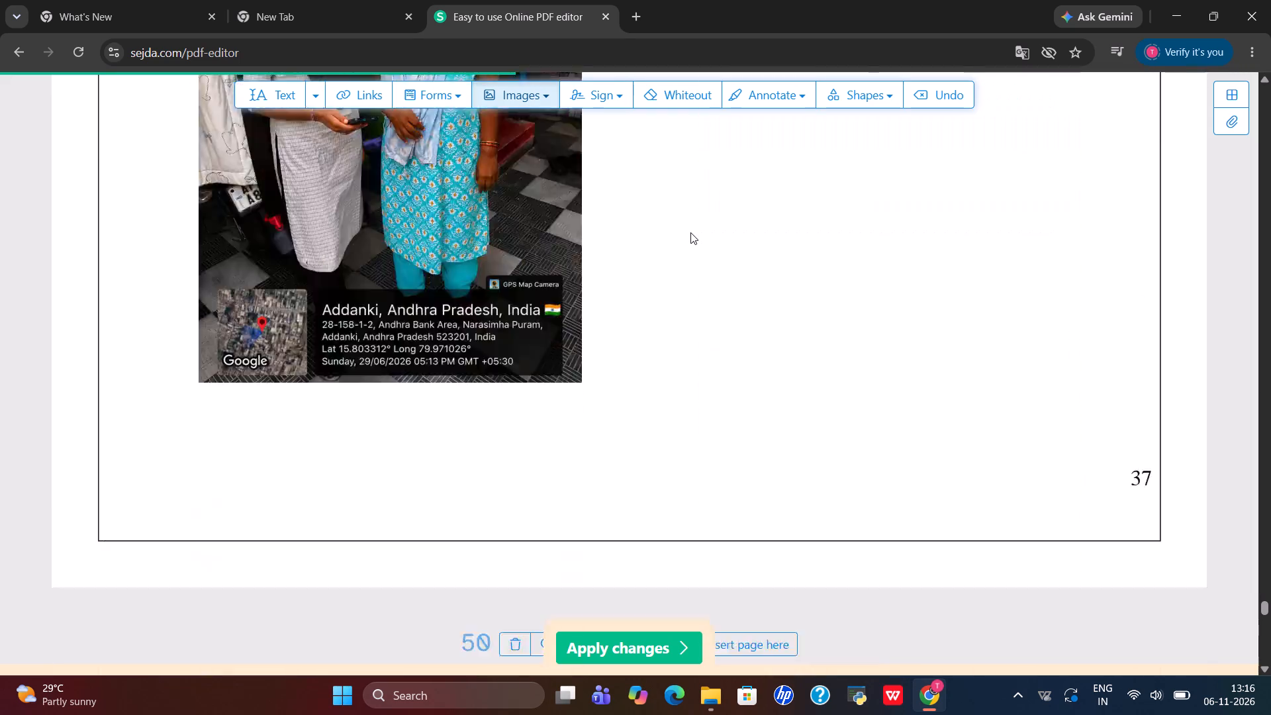
scroll(690, 232, down, 2)
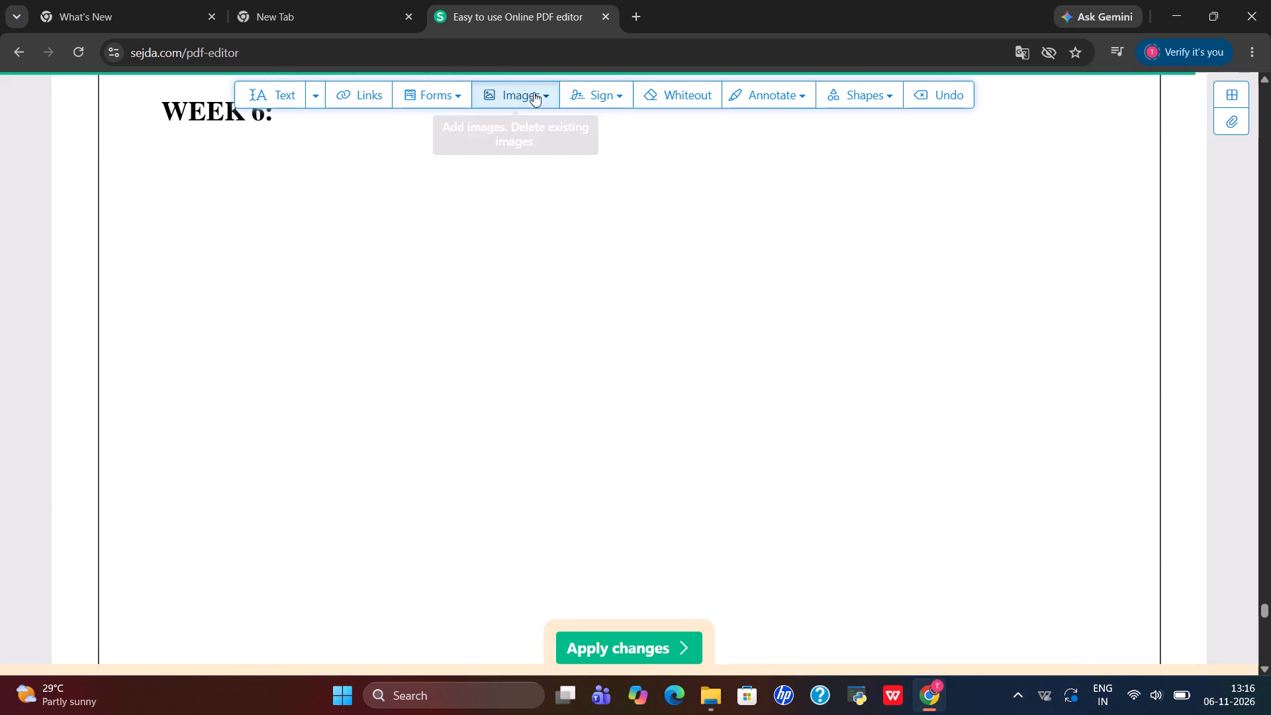
click(534, 92)
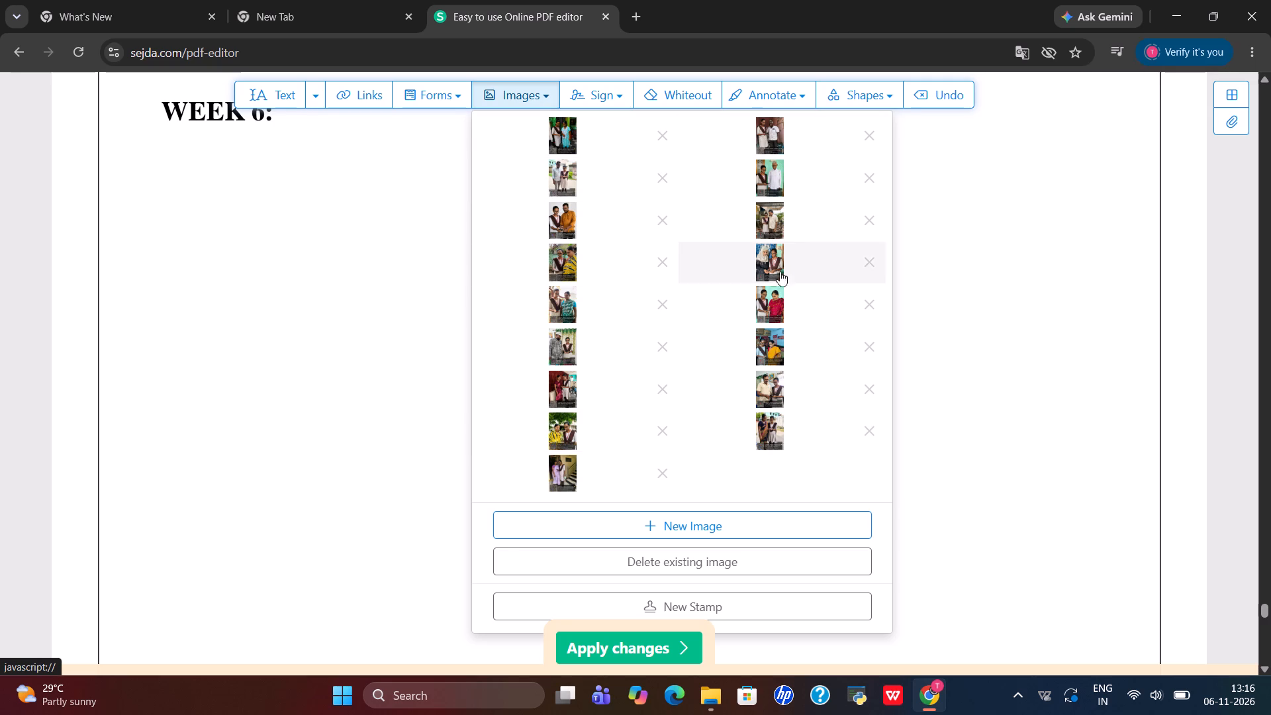
click(721, 528)
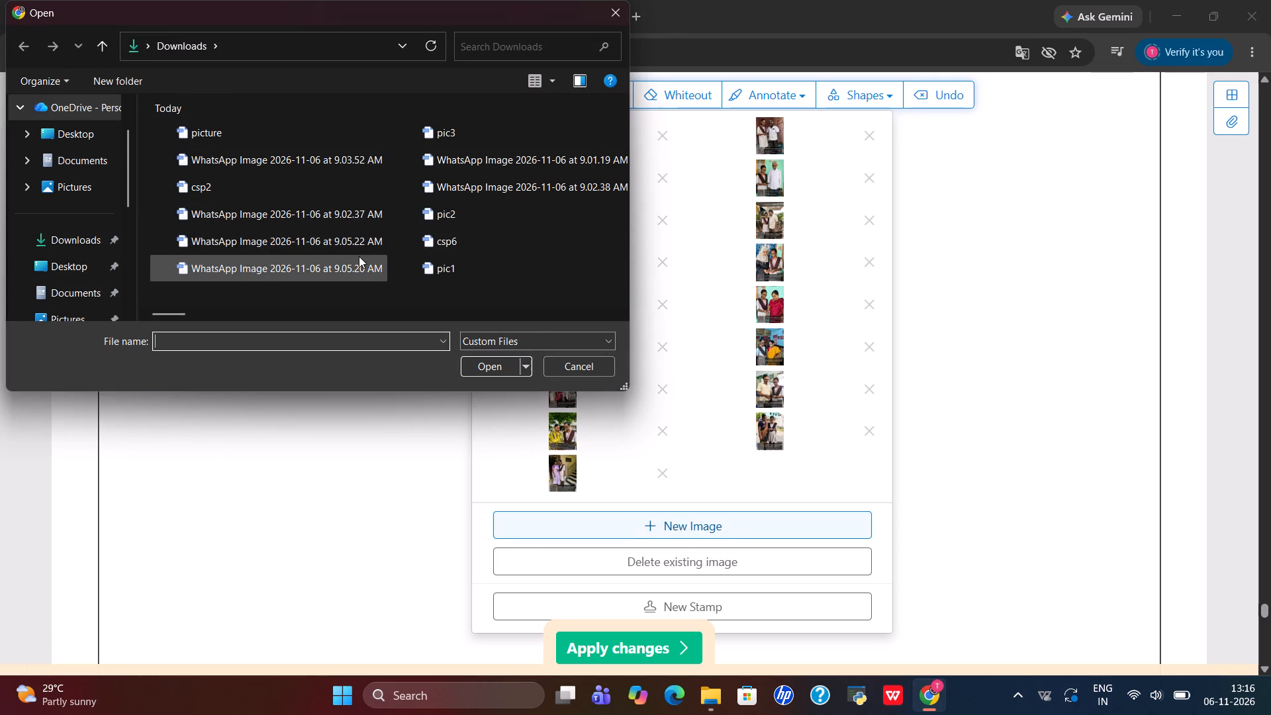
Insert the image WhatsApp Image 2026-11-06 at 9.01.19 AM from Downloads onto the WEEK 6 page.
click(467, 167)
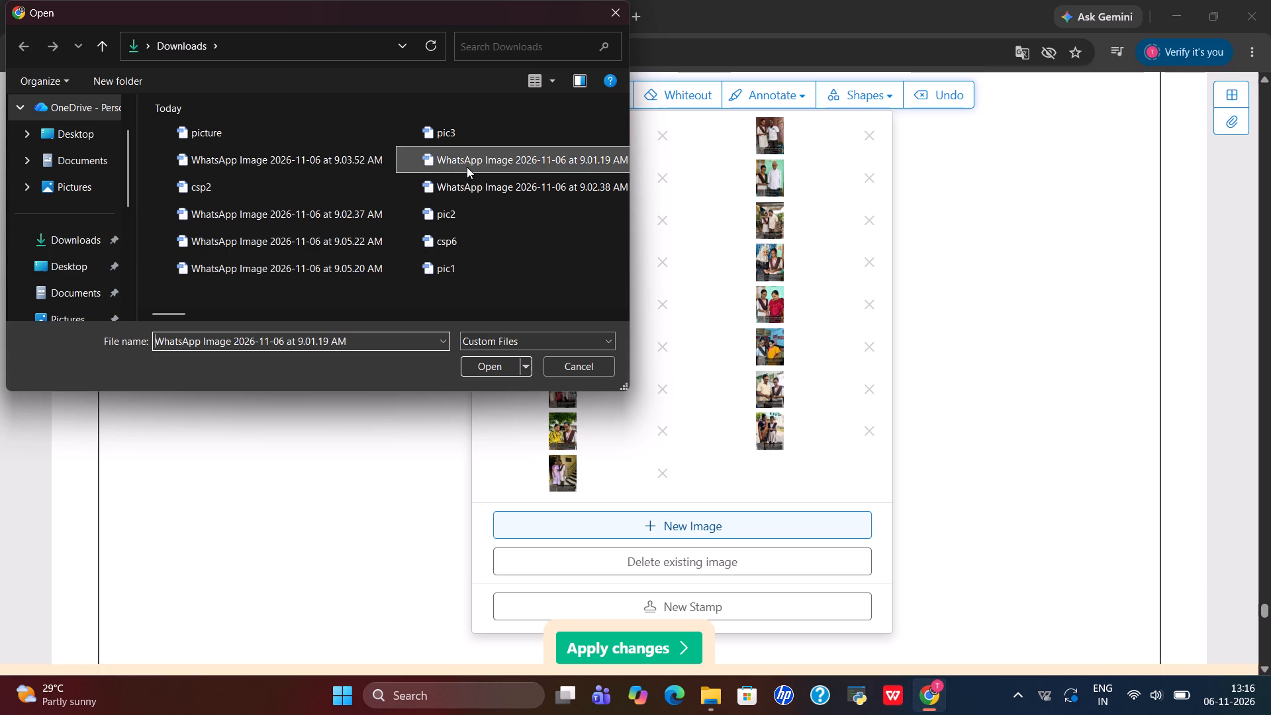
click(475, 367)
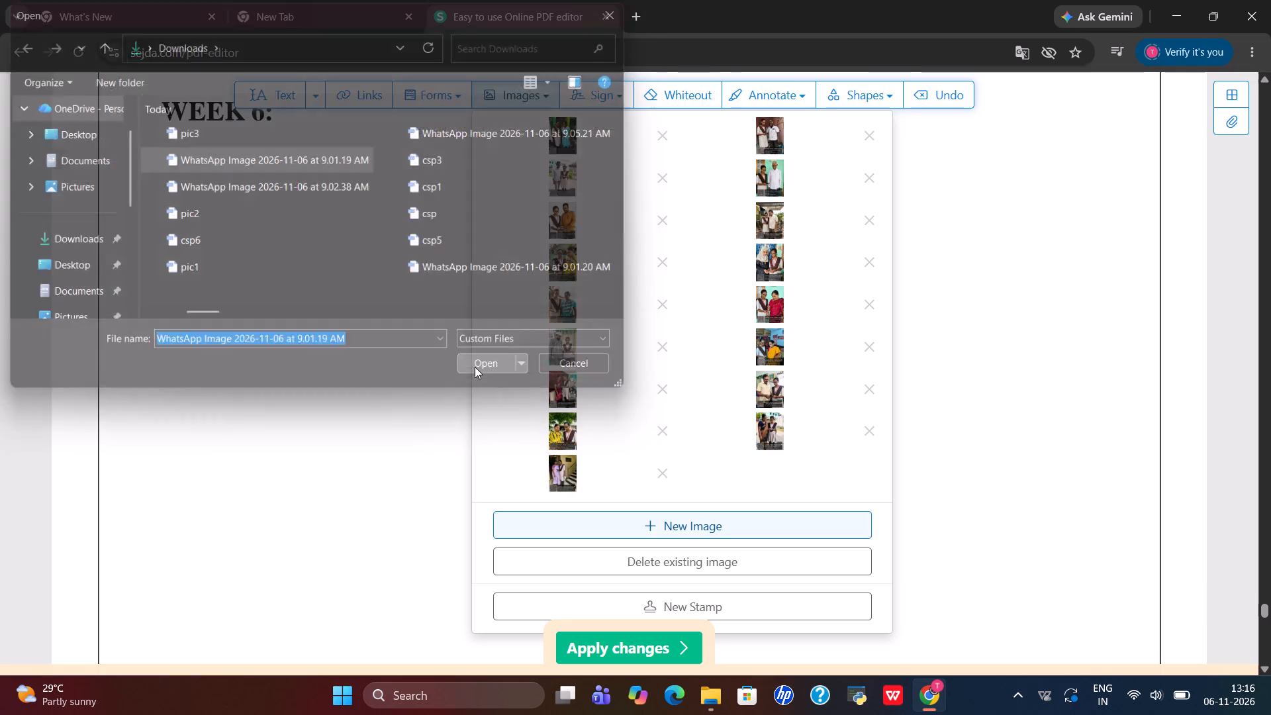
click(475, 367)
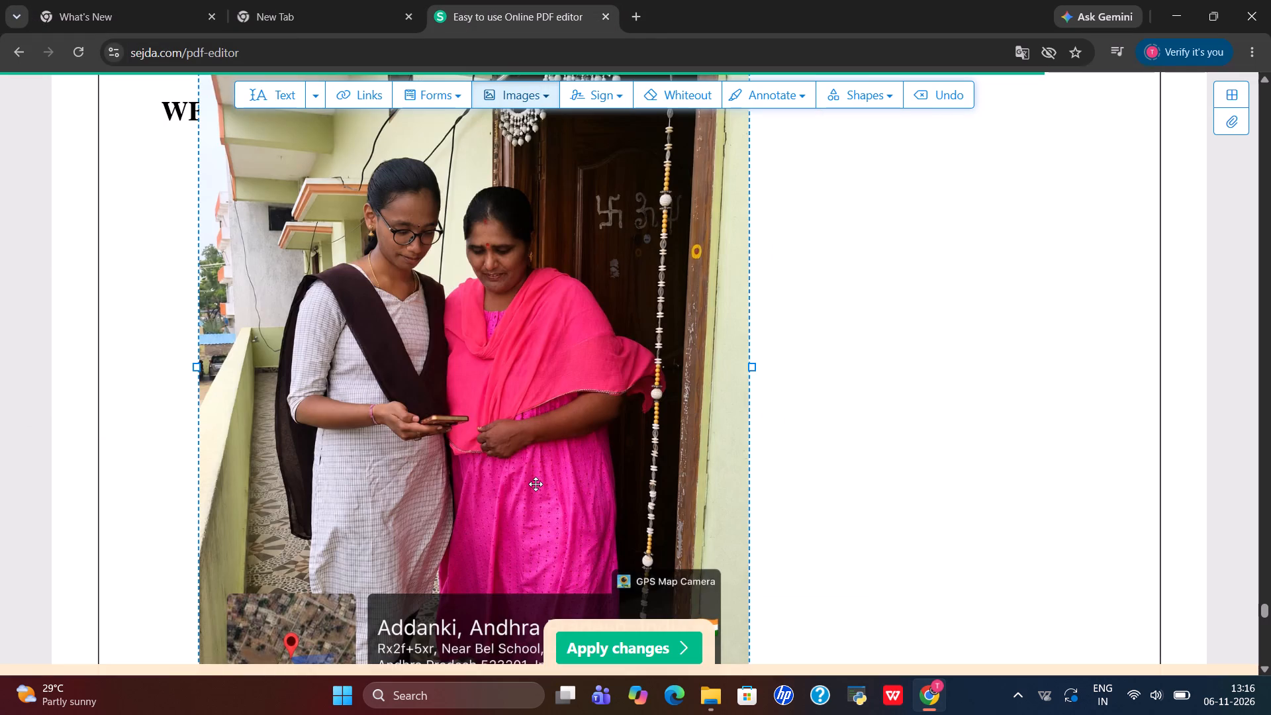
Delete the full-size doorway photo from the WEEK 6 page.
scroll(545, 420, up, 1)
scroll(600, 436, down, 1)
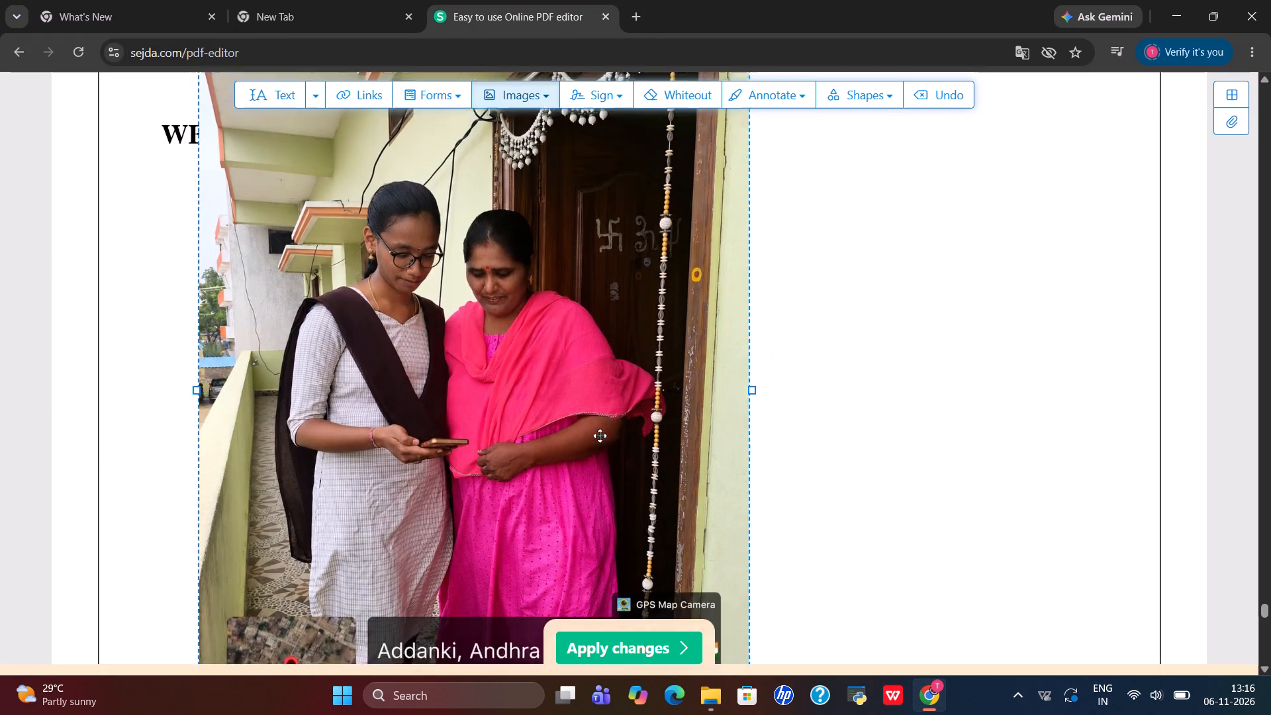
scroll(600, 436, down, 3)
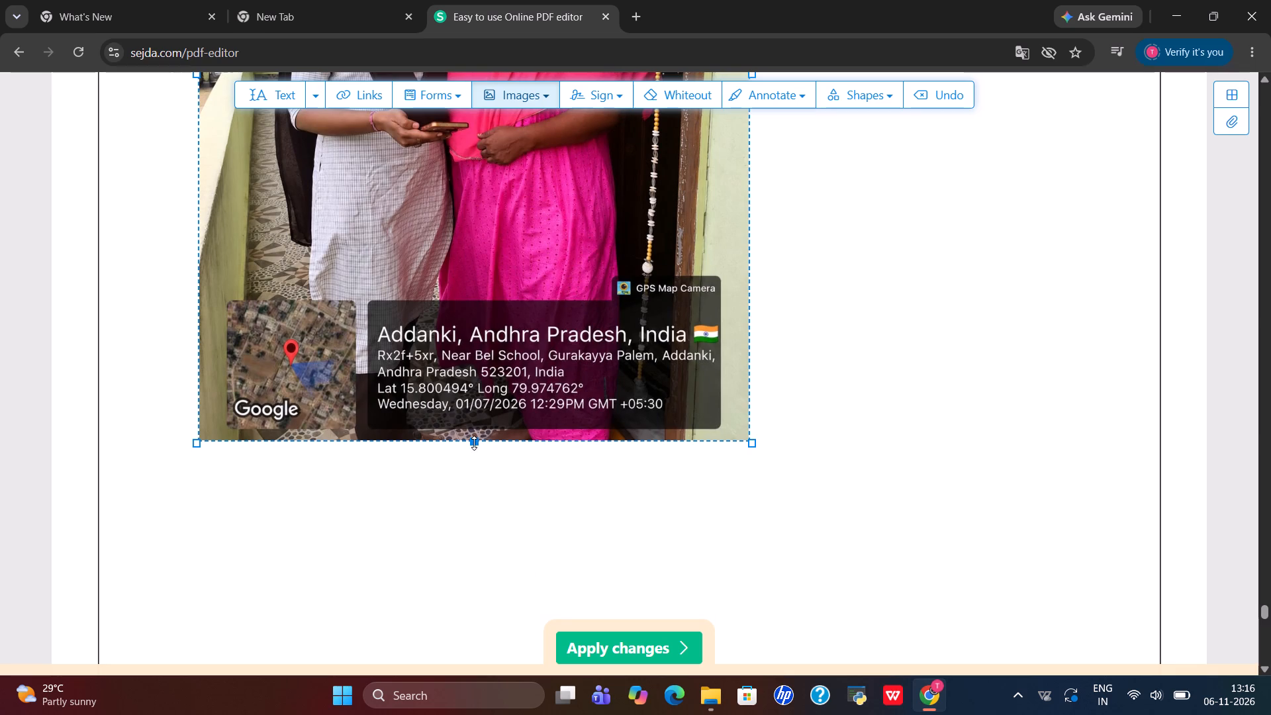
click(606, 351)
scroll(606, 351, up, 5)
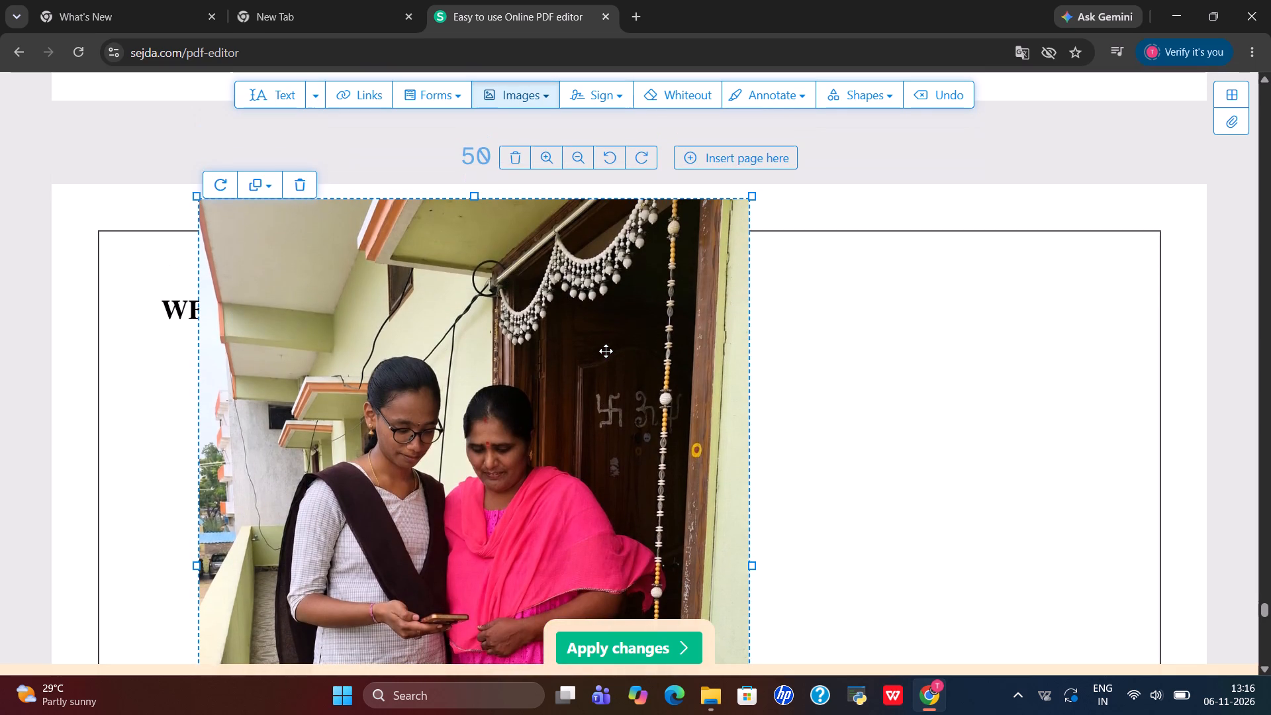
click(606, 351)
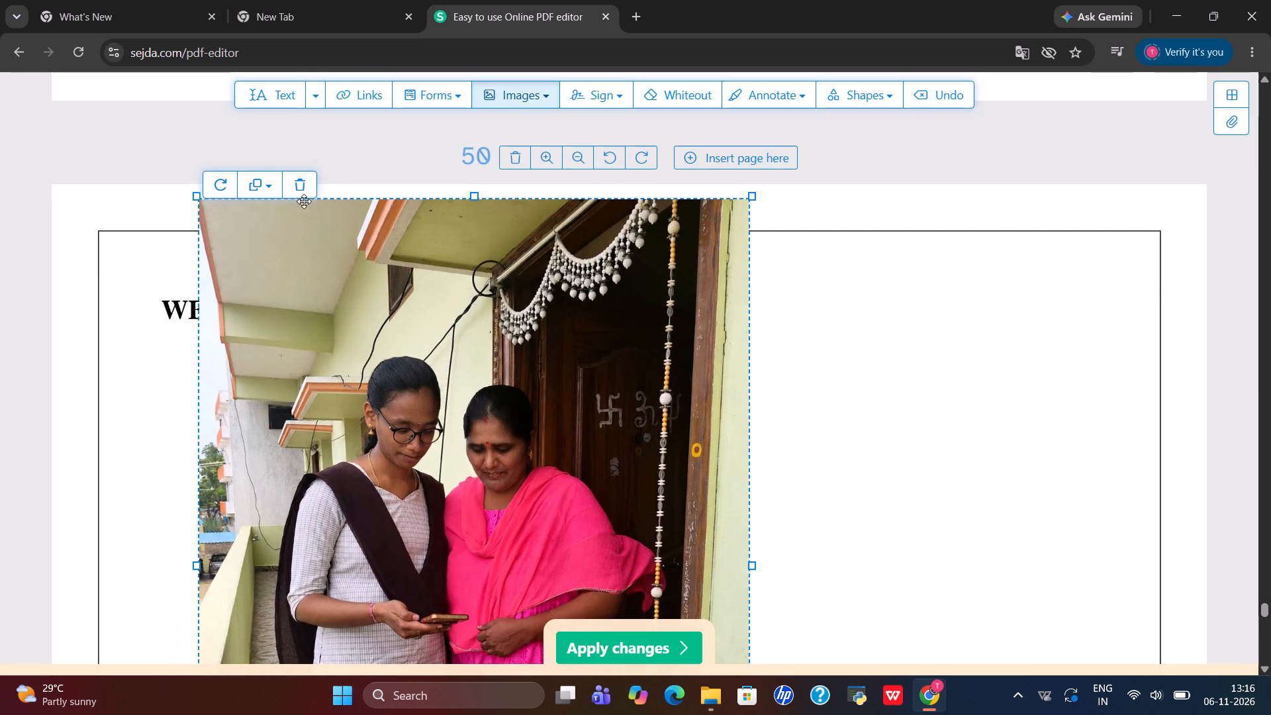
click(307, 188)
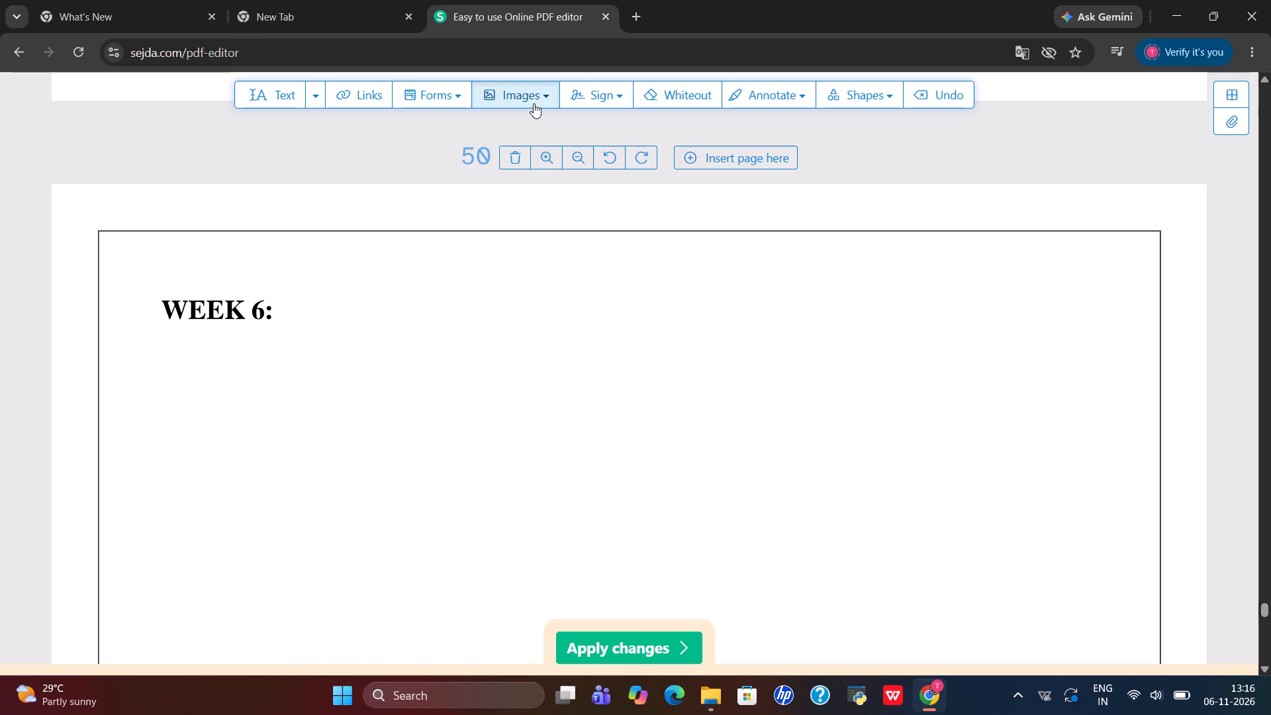
Insert the new image WhatsApp Image 2026-10-30 at 11.15.15 AM (3) from Downloads onto the WEEK 6 page.
click(534, 97)
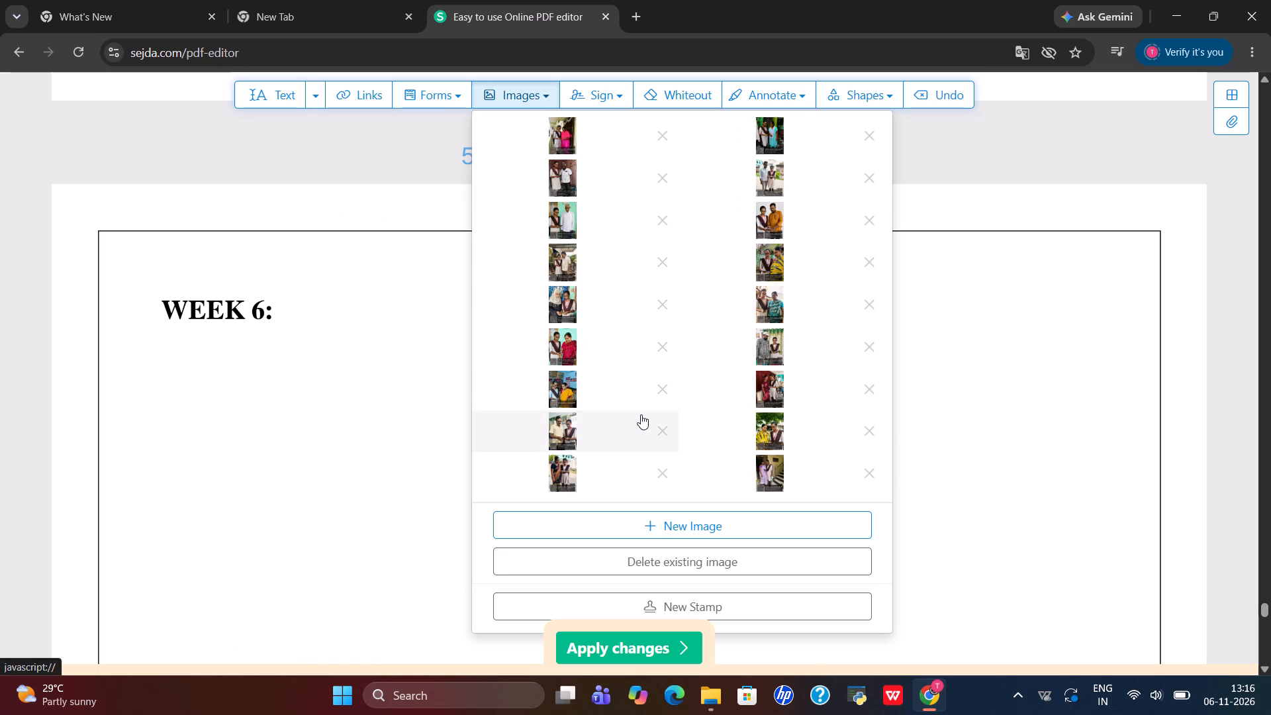
click(645, 523)
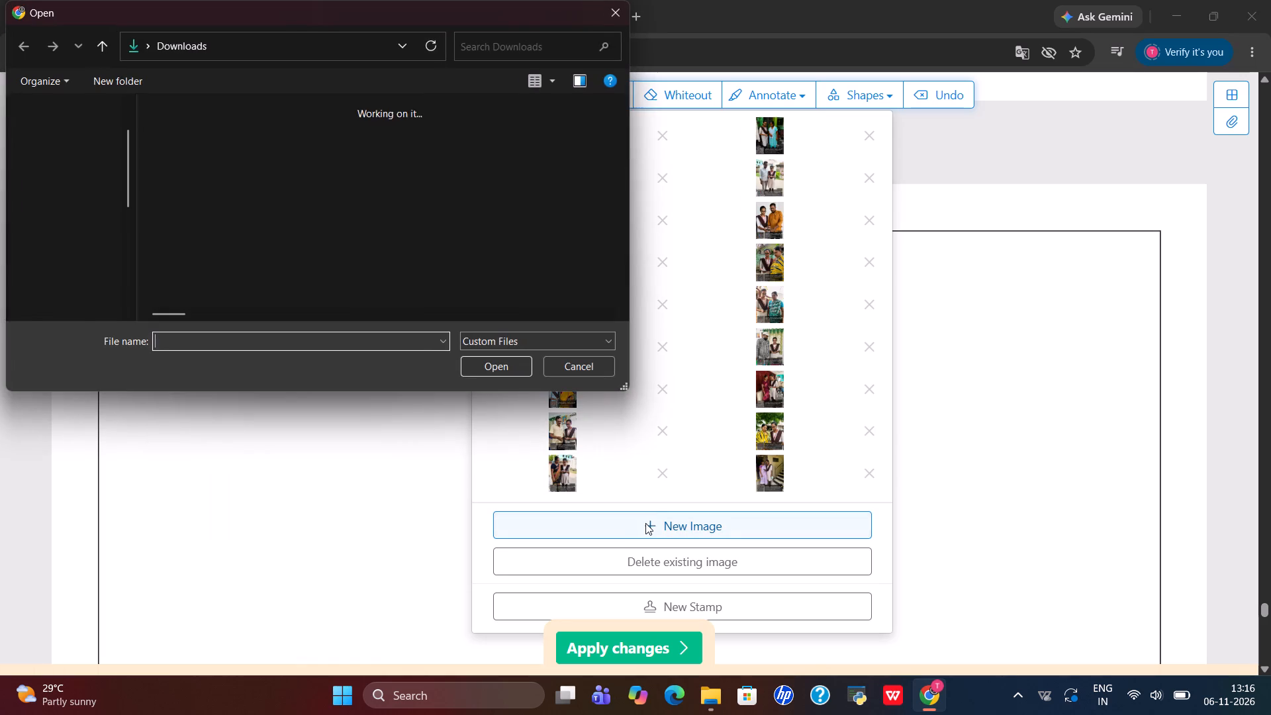
scroll(538, 261, down, 1)
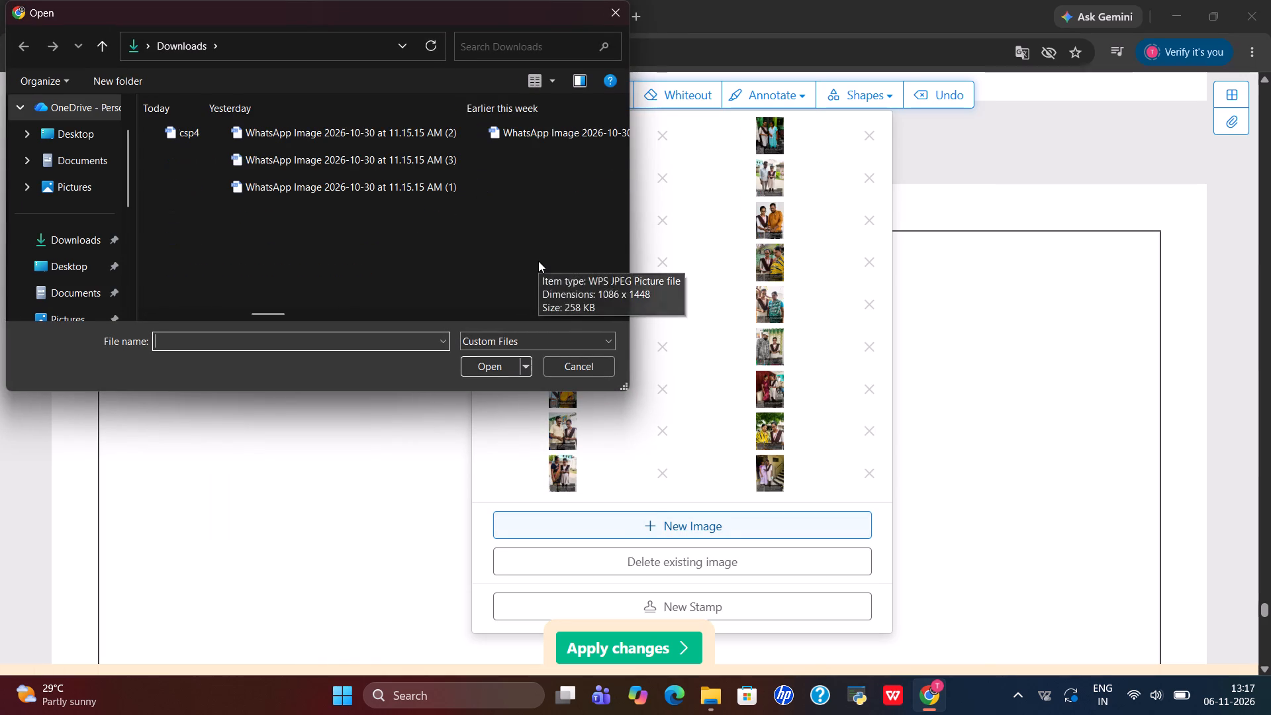
scroll(538, 261, down, 1)
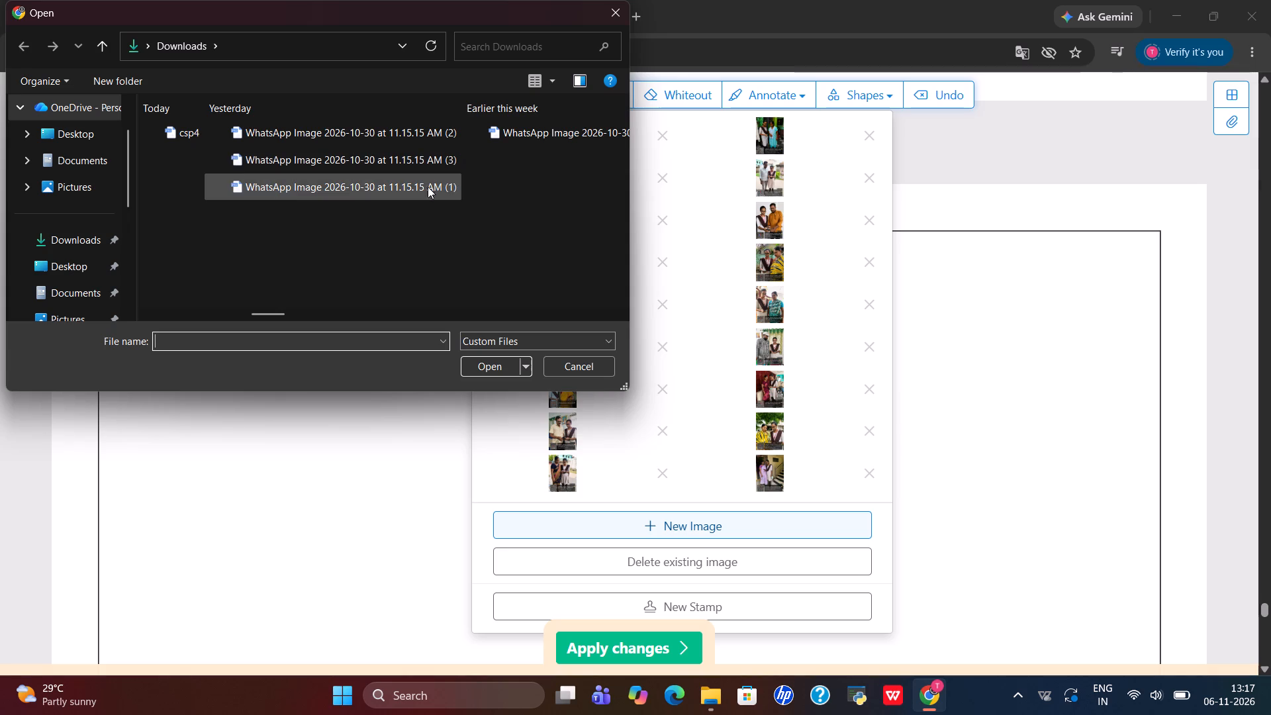
click(415, 169)
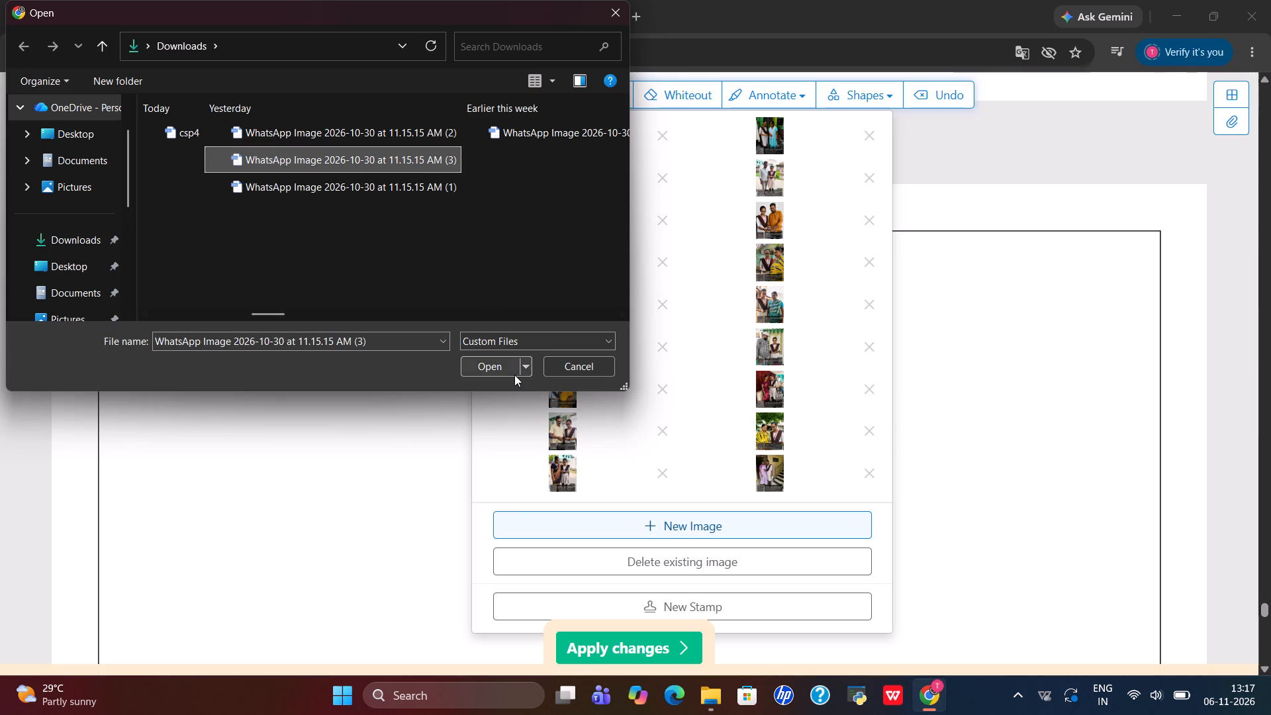
click(508, 365)
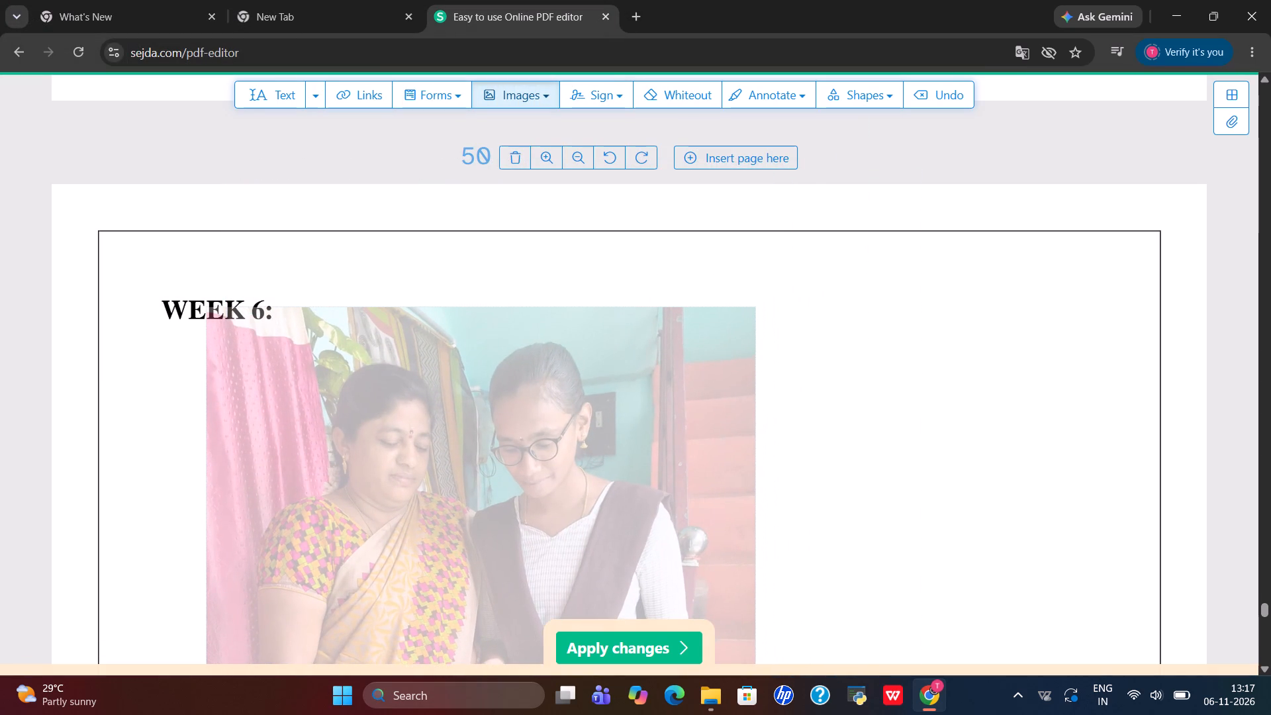
click(461, 694)
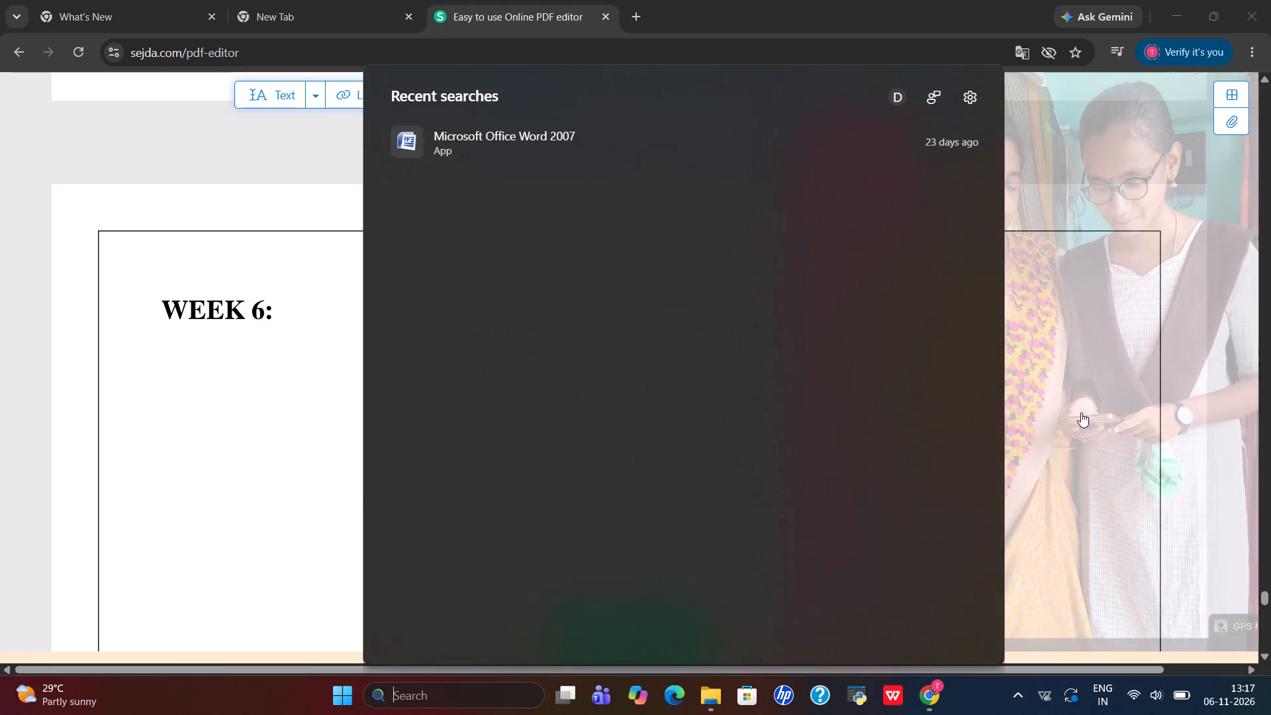
click(1041, 442)
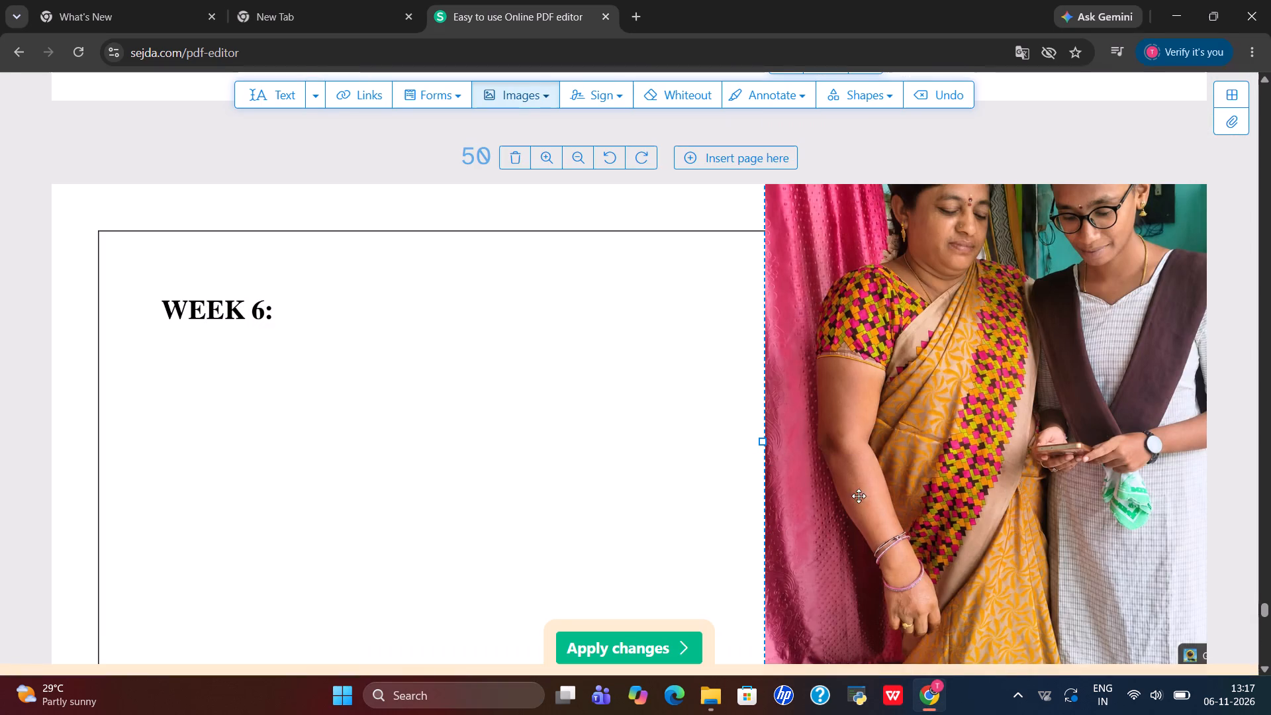
Shrink the new photo to about a third of the page width and place it below the WEEK 6 heading near the page's left border.
drag(906, 478, 357, 647)
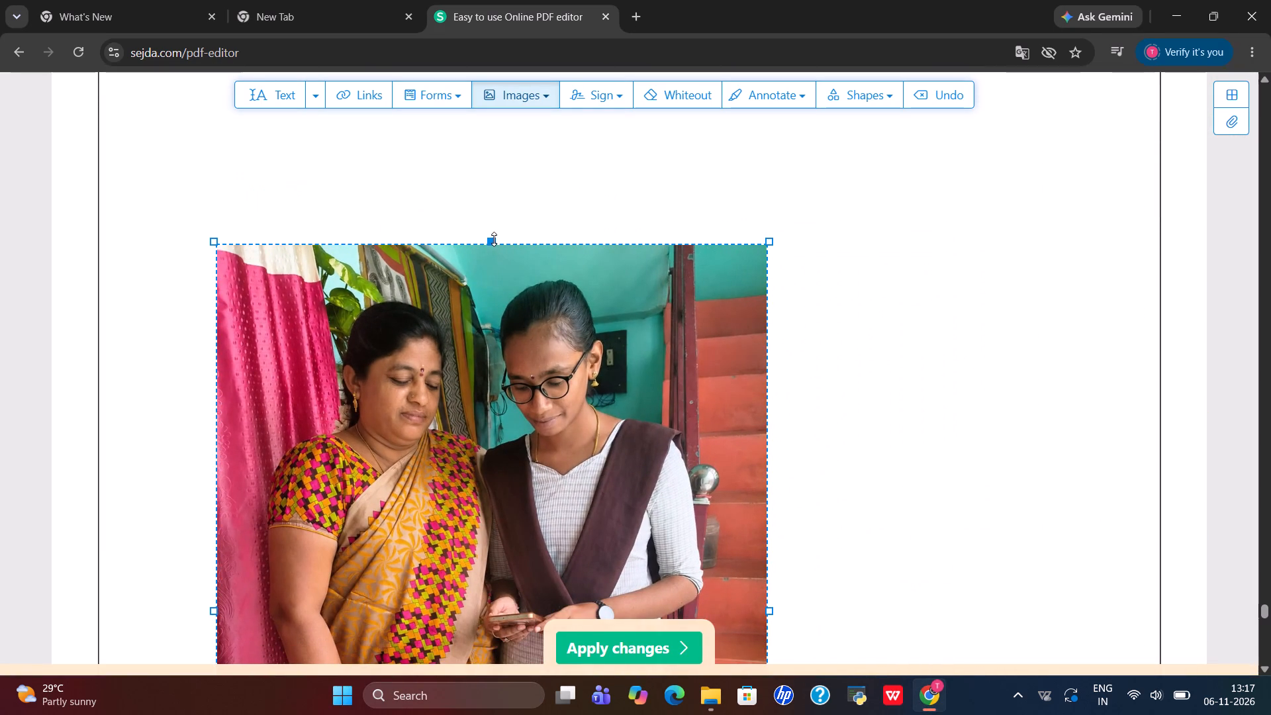
drag(491, 240, 504, 397)
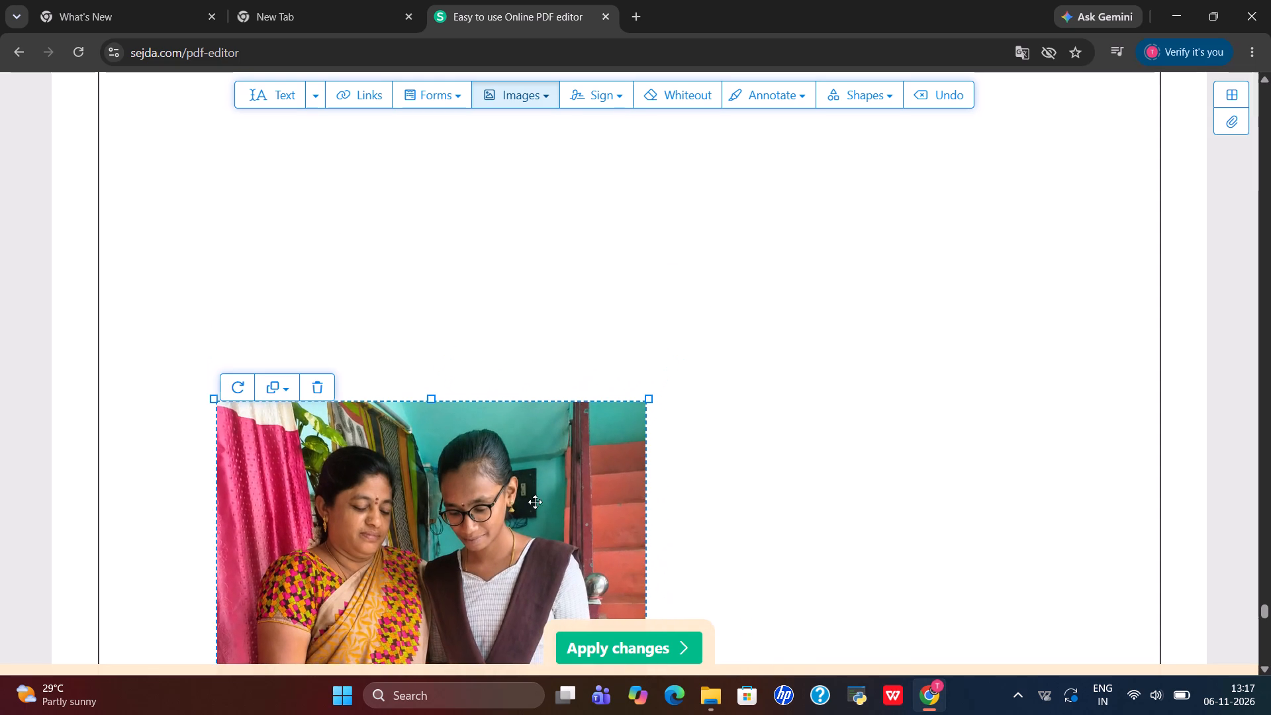
drag(496, 528, 480, 241)
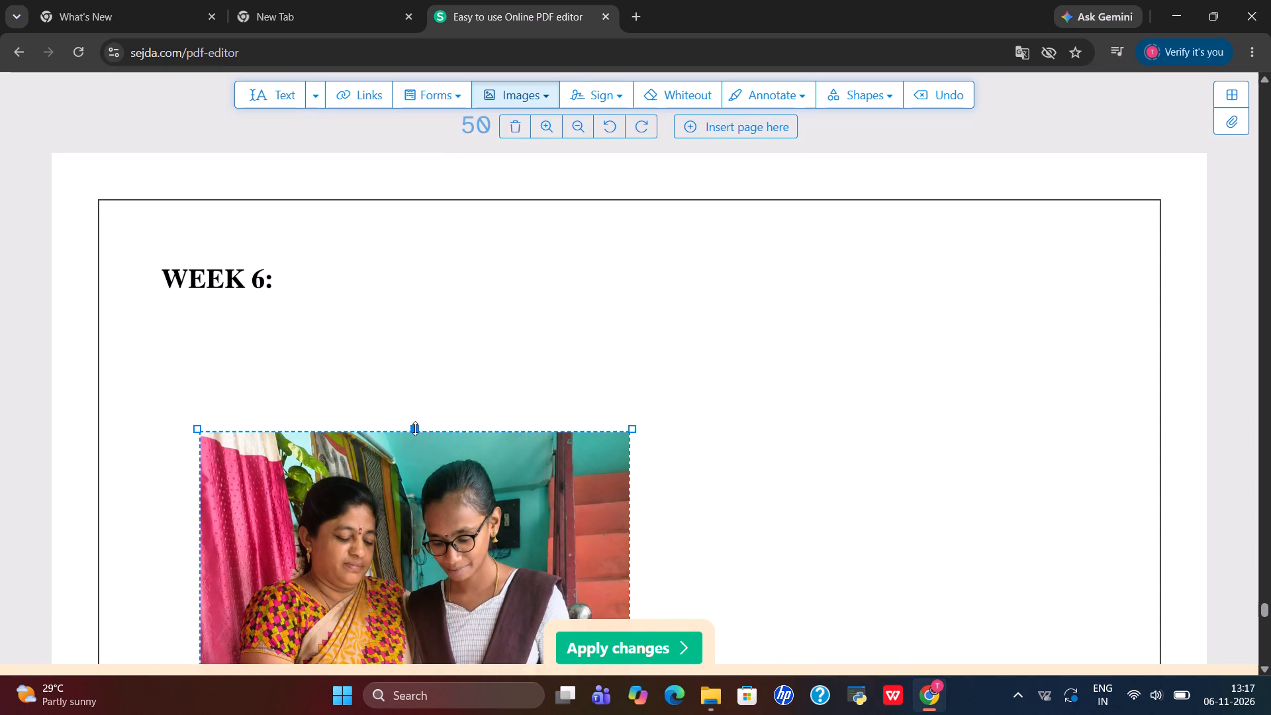
drag(415, 429, 412, 471)
scroll(404, 524, up, 1)
drag(399, 568, 358, 471)
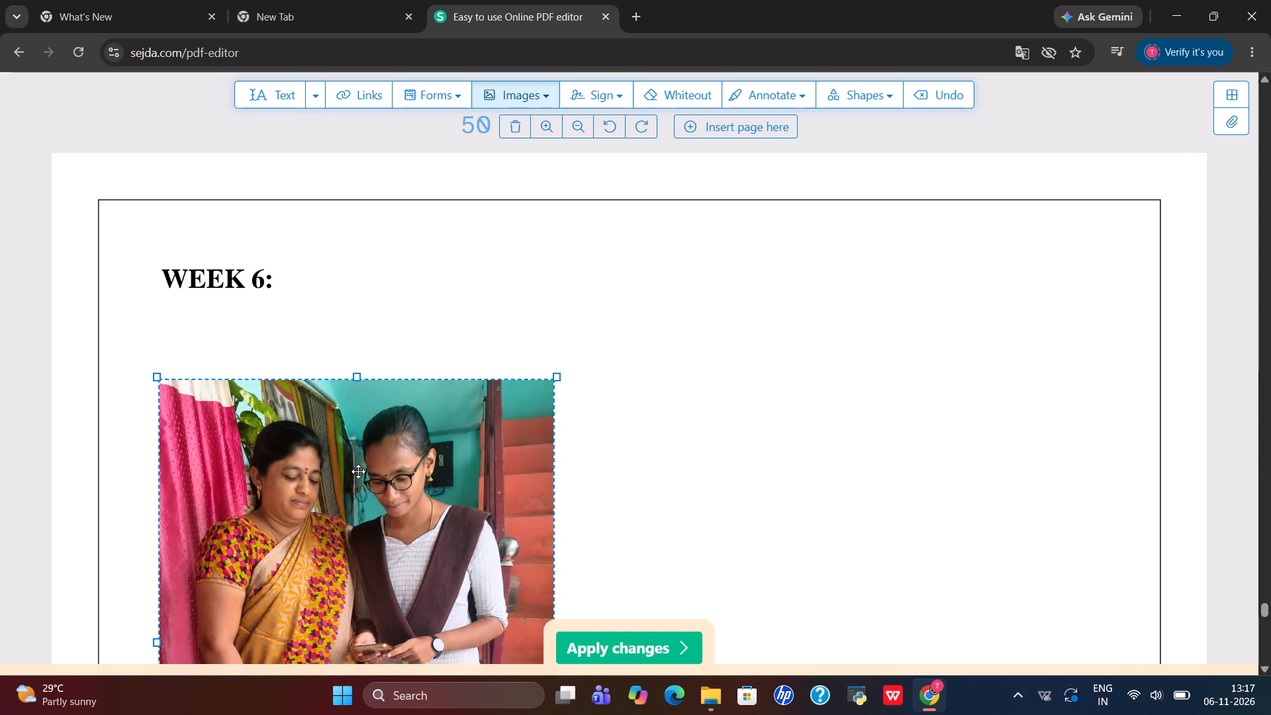
drag(358, 471, 372, 474)
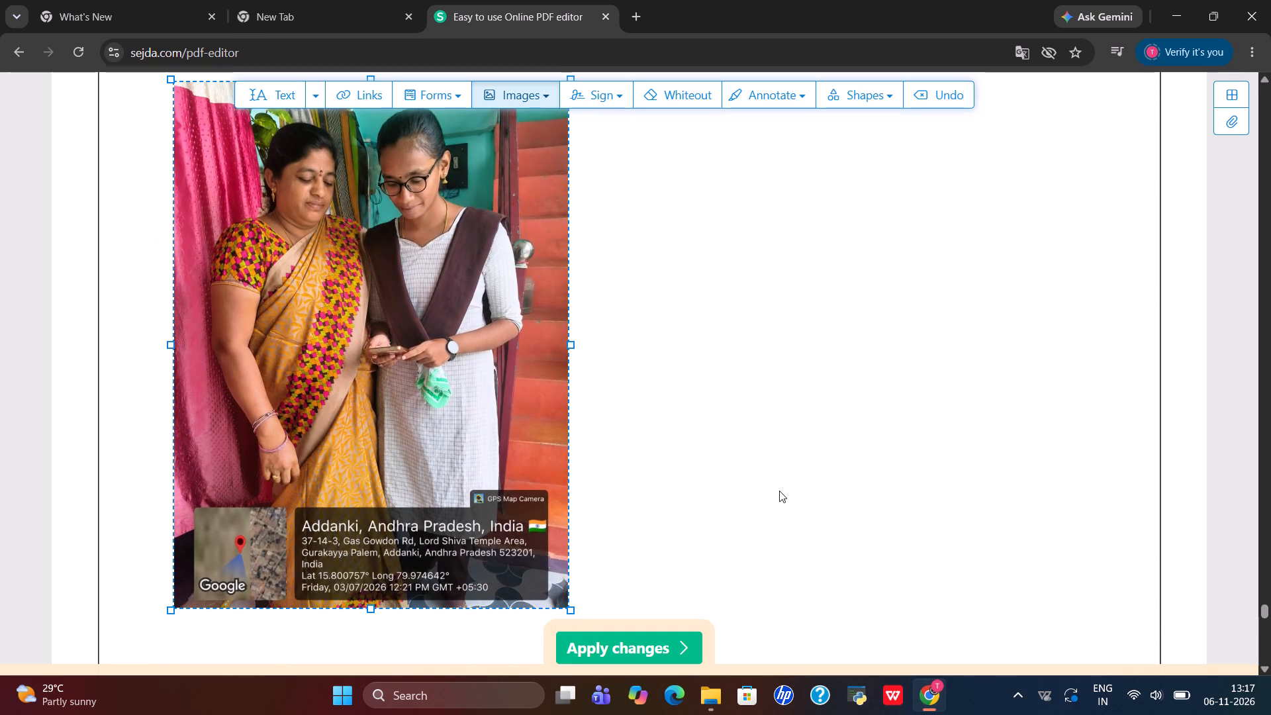
Insert the new image WhatsApp Image 2026-10-30 at 11.15.15 AM (2) from Downloads onto the WEEK 6 page beside the existing photo.
click(523, 89)
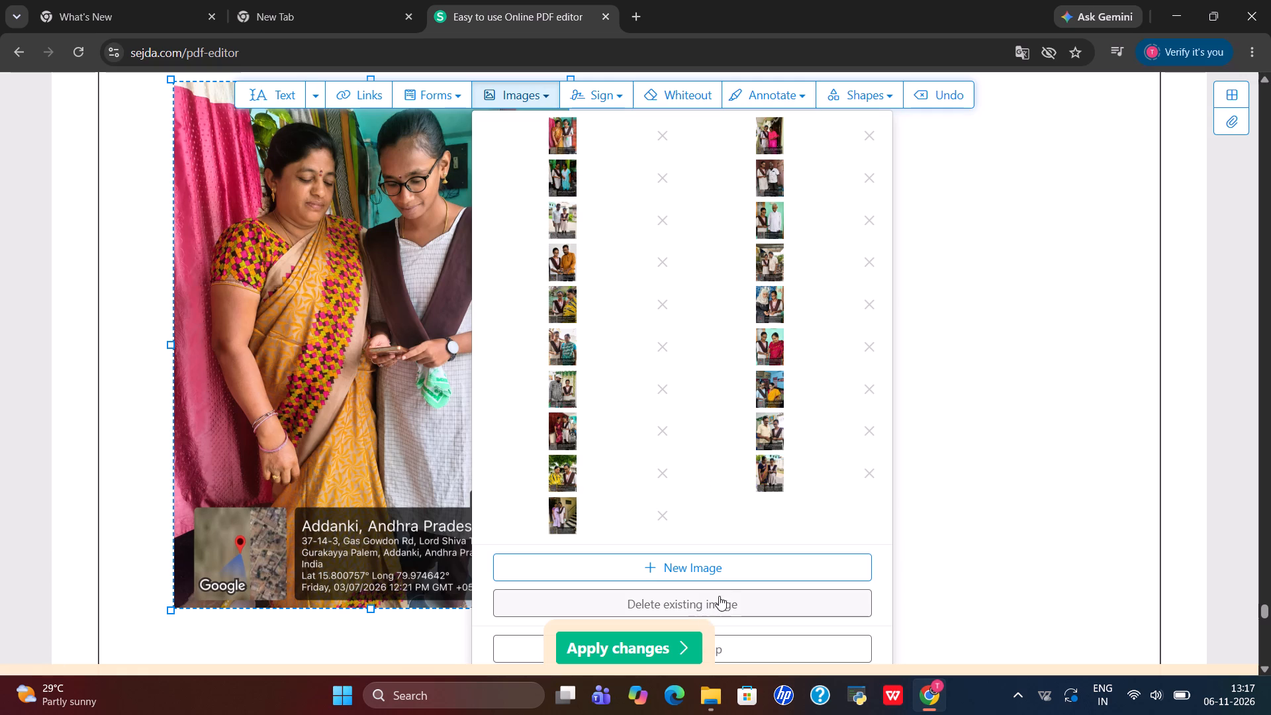
click(731, 563)
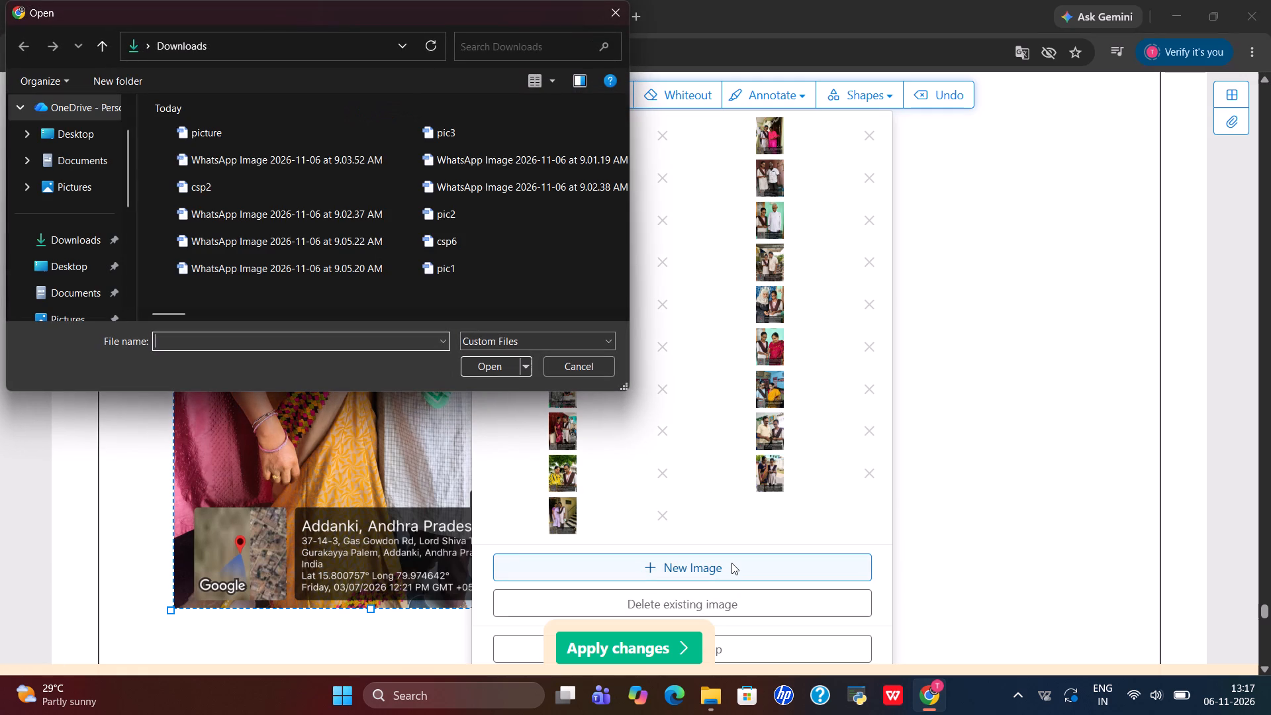
scroll(475, 235, down, 3)
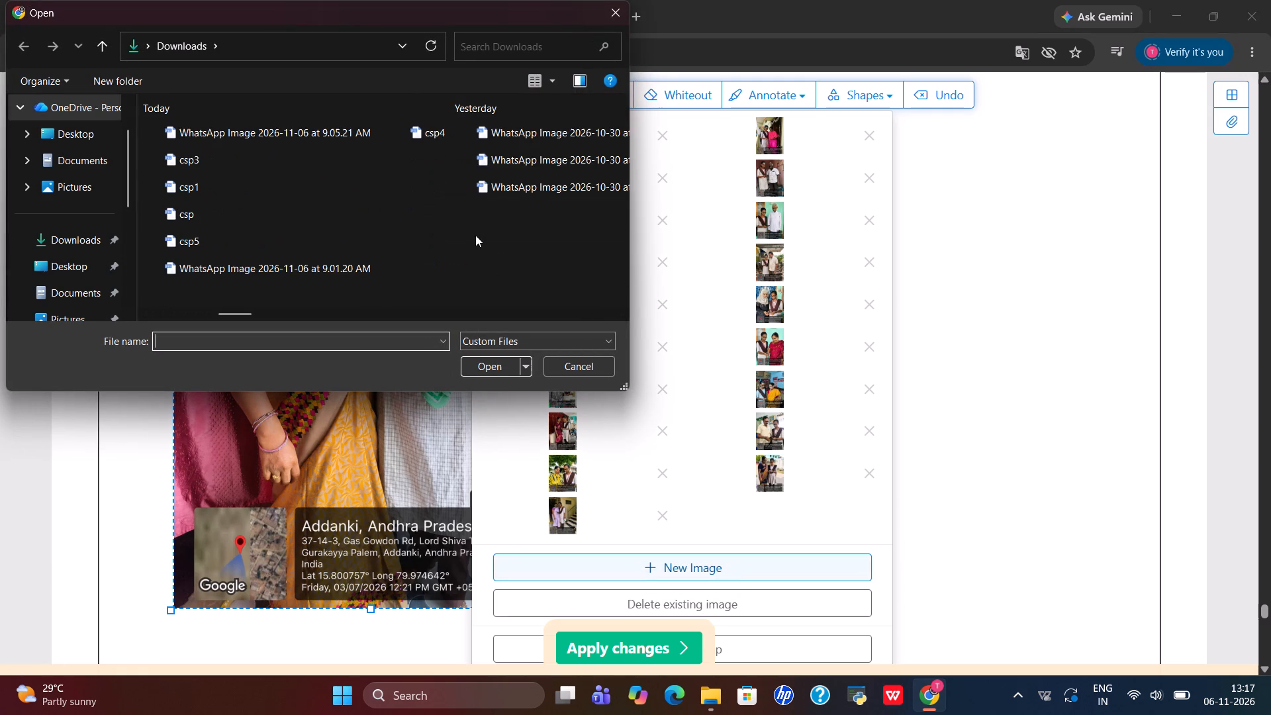
scroll(475, 235, down, 1)
scroll(475, 235, up, 1)
scroll(475, 235, down, 1)
scroll(475, 235, up, 2)
scroll(475, 235, down, 4)
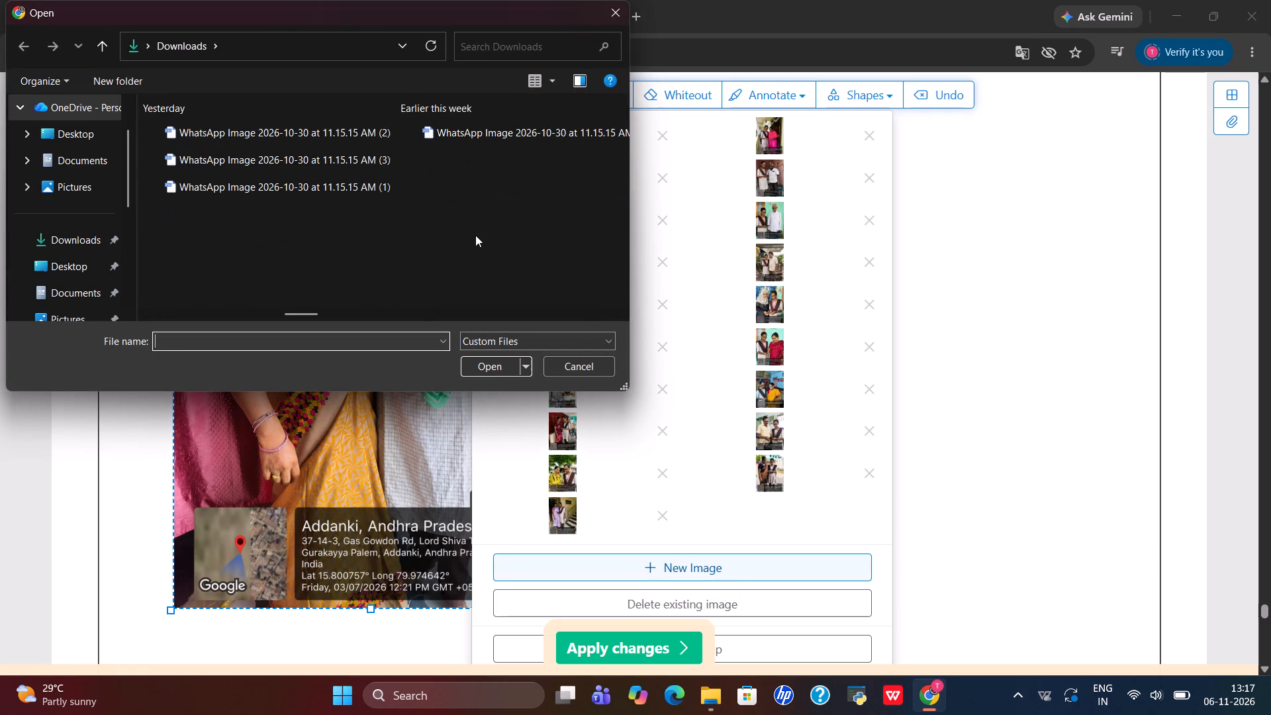
scroll(475, 235, up, 12)
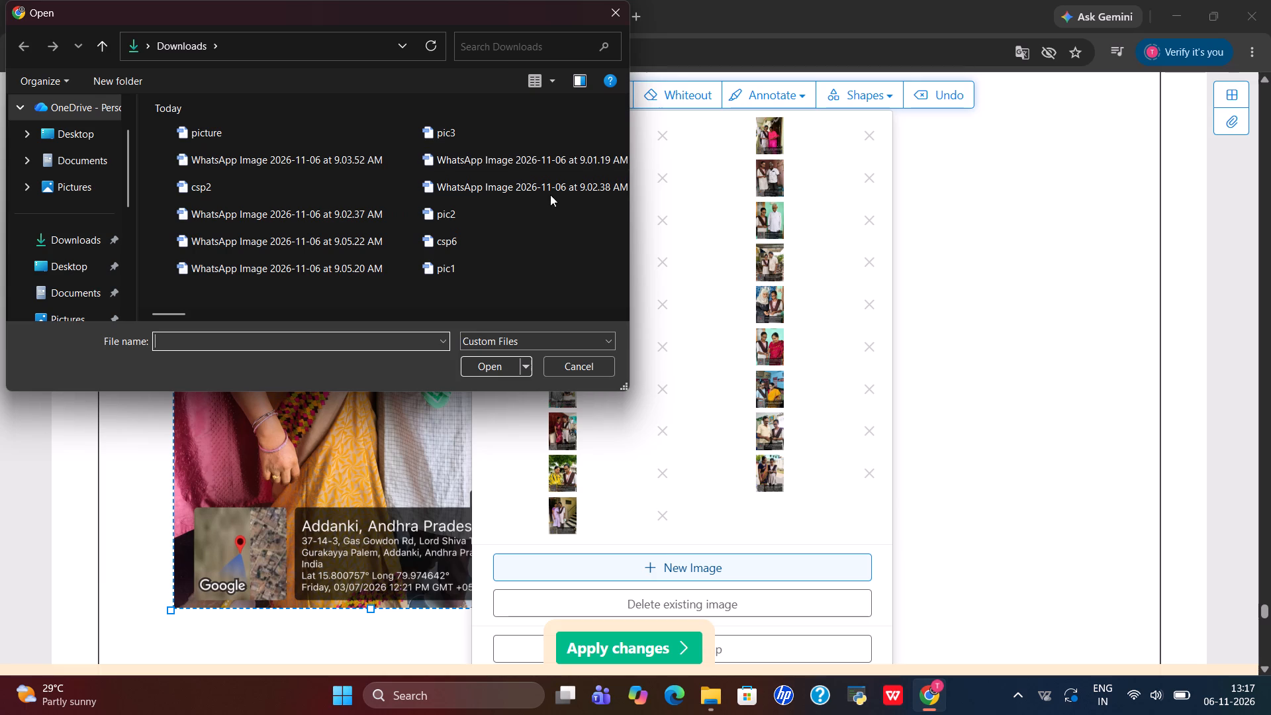
scroll(404, 212, down, 7)
scroll(404, 212, up, 7)
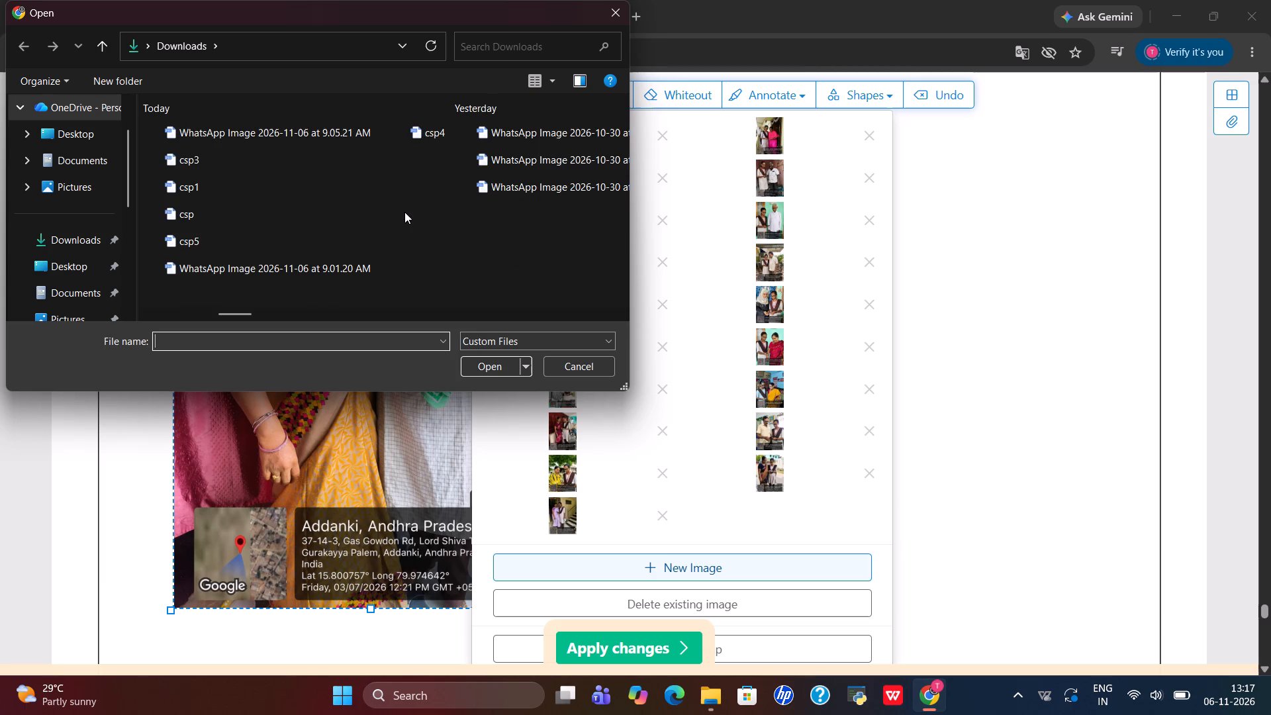
scroll(404, 212, down, 3)
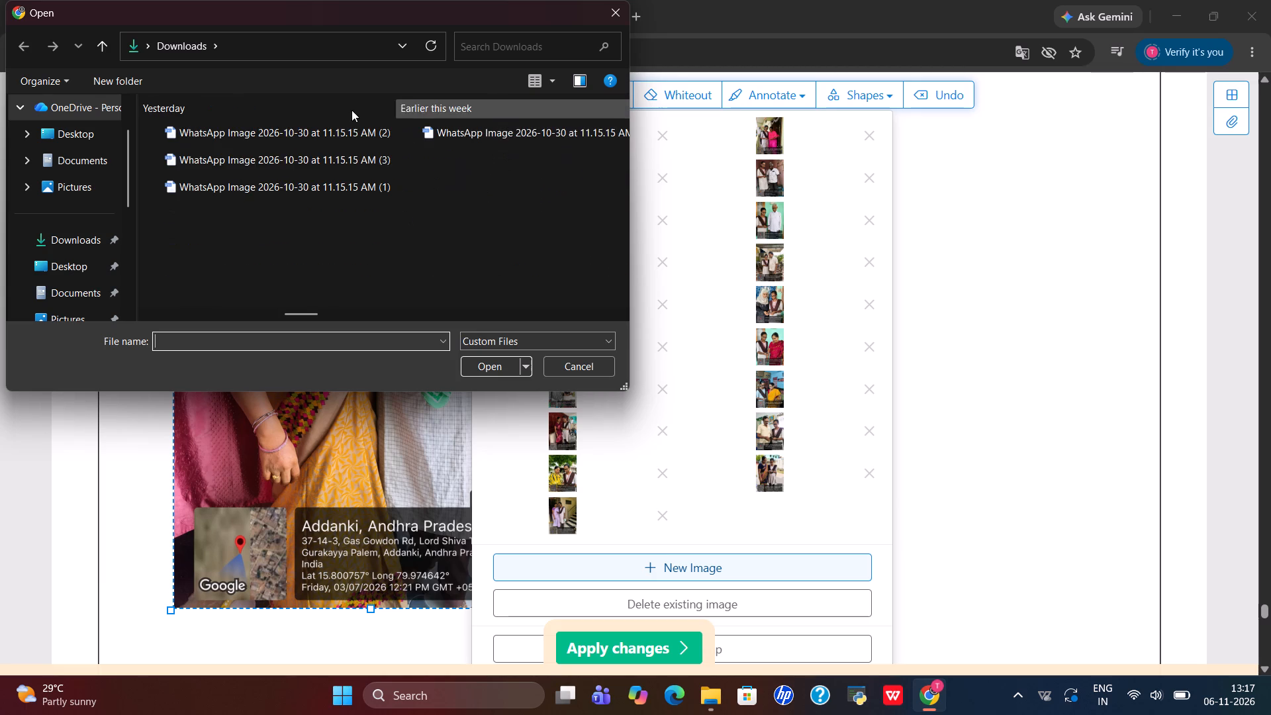
click(297, 138)
double_click(297, 138)
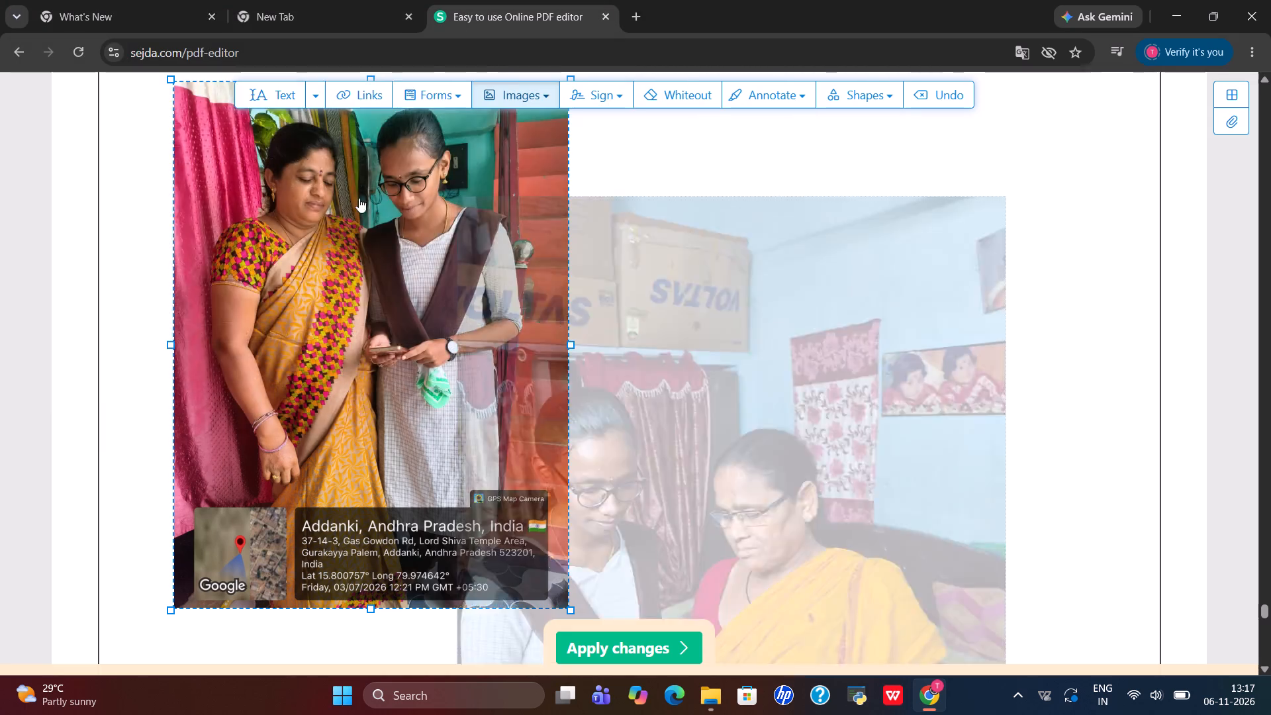
click(872, 373)
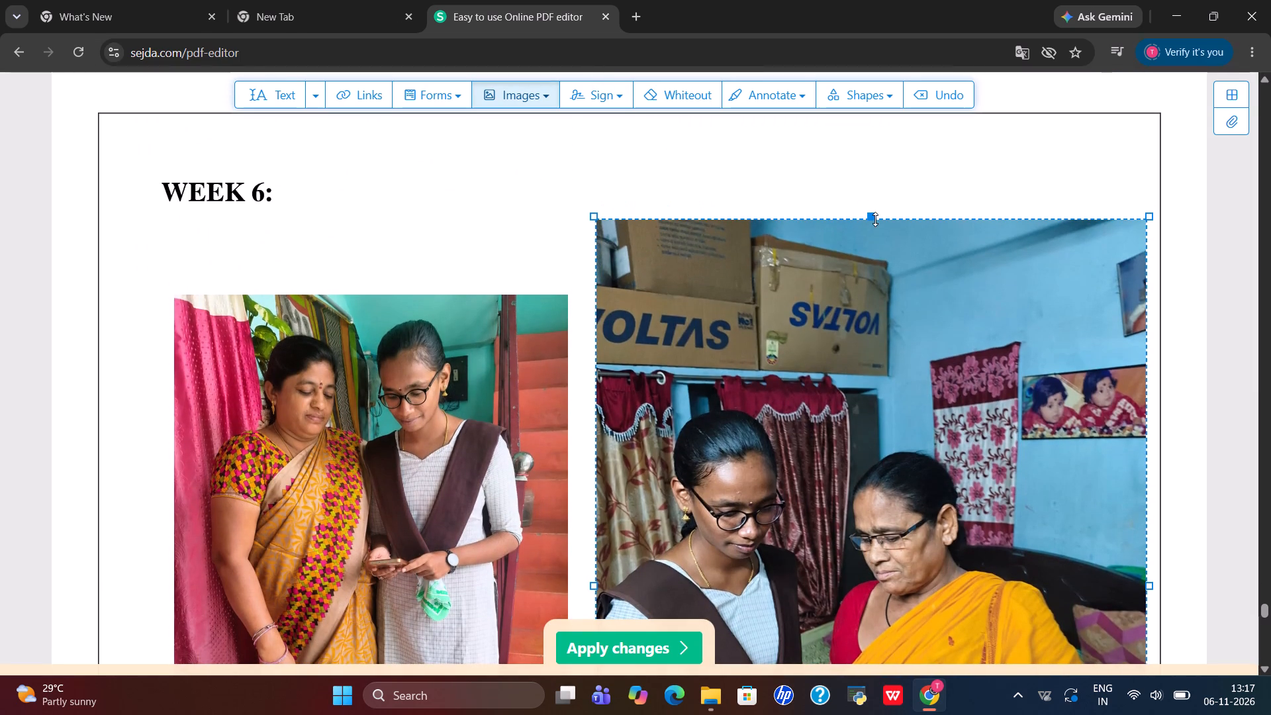
Shrink the newly inserted photo with the cardboard boxes to about a third of the page width.
drag(872, 218, 906, 323)
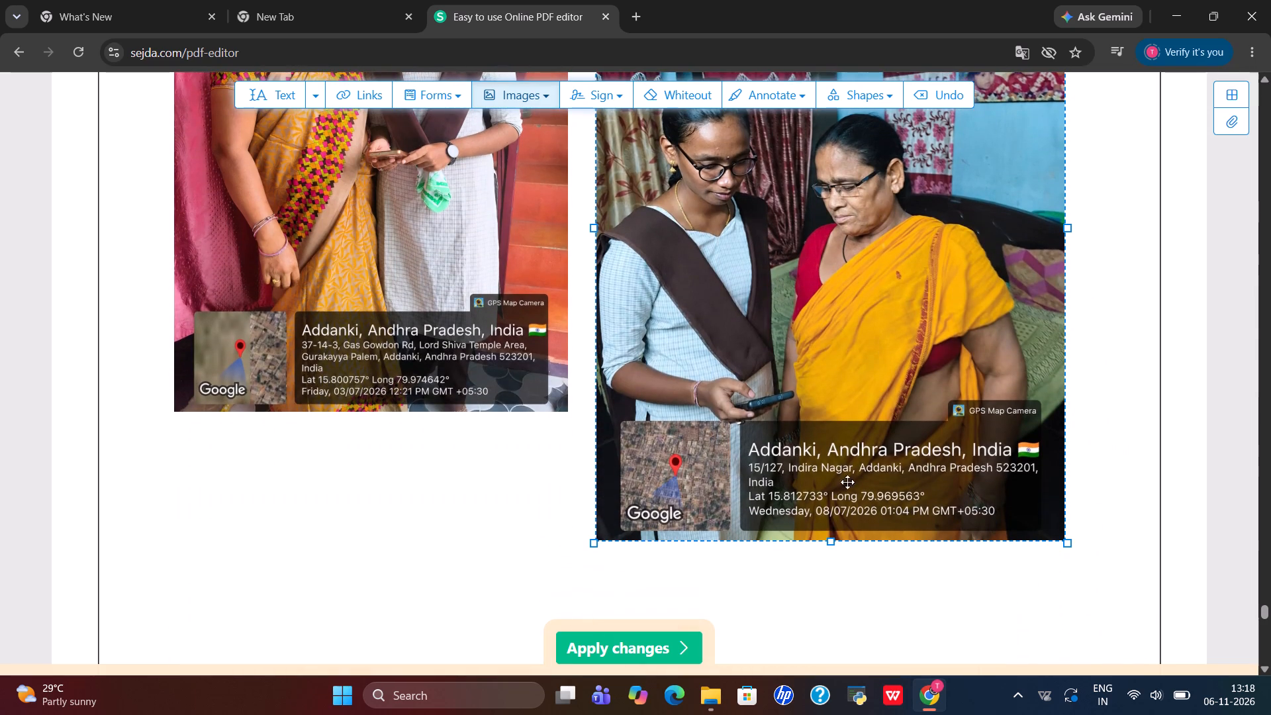
scroll(845, 490, up, 1)
drag(829, 538, 847, 433)
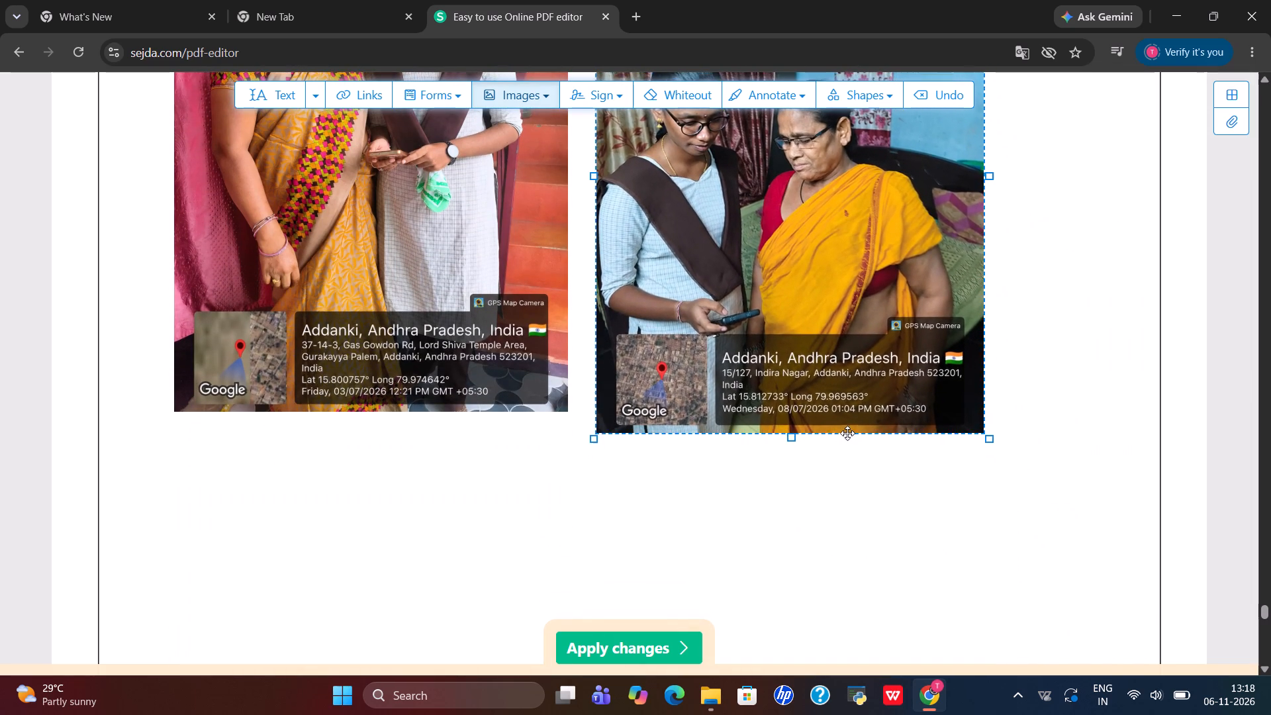
drag(847, 433, 847, 431)
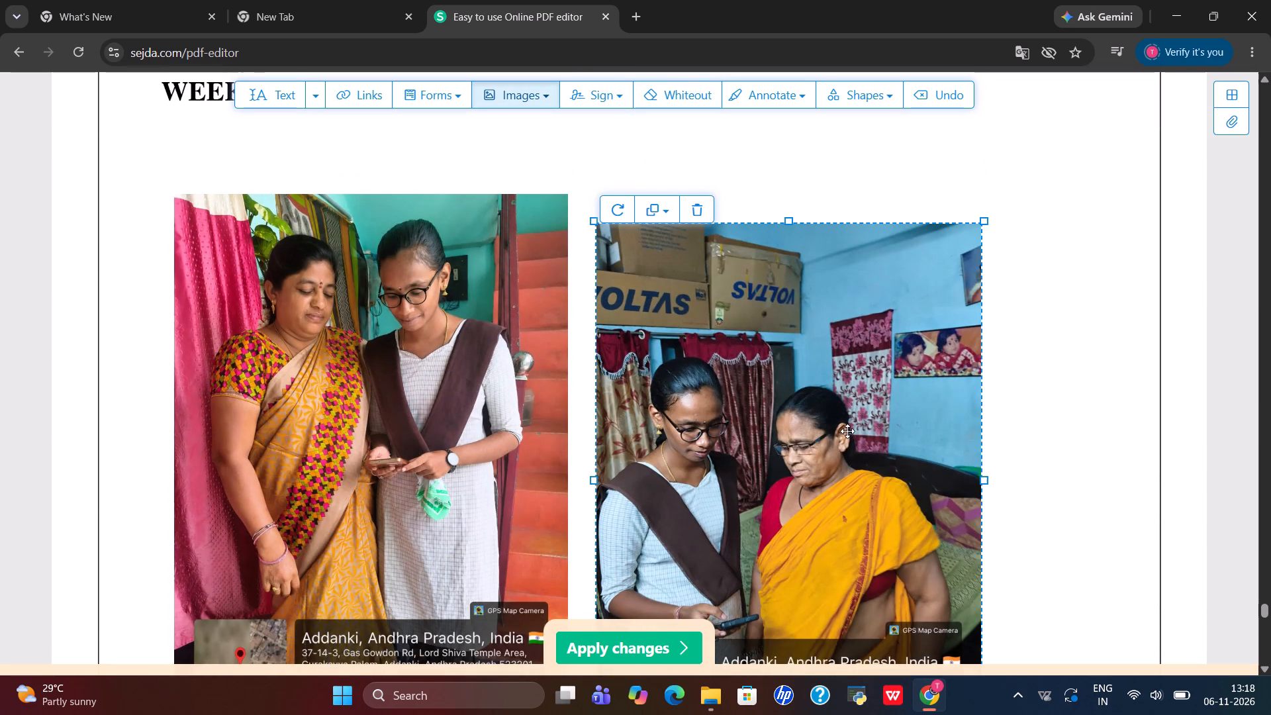
Lay the cardboard-box photo over the first WEEK 6 photo and adjust its size to match that photo's width.
drag(847, 431, 425, 403)
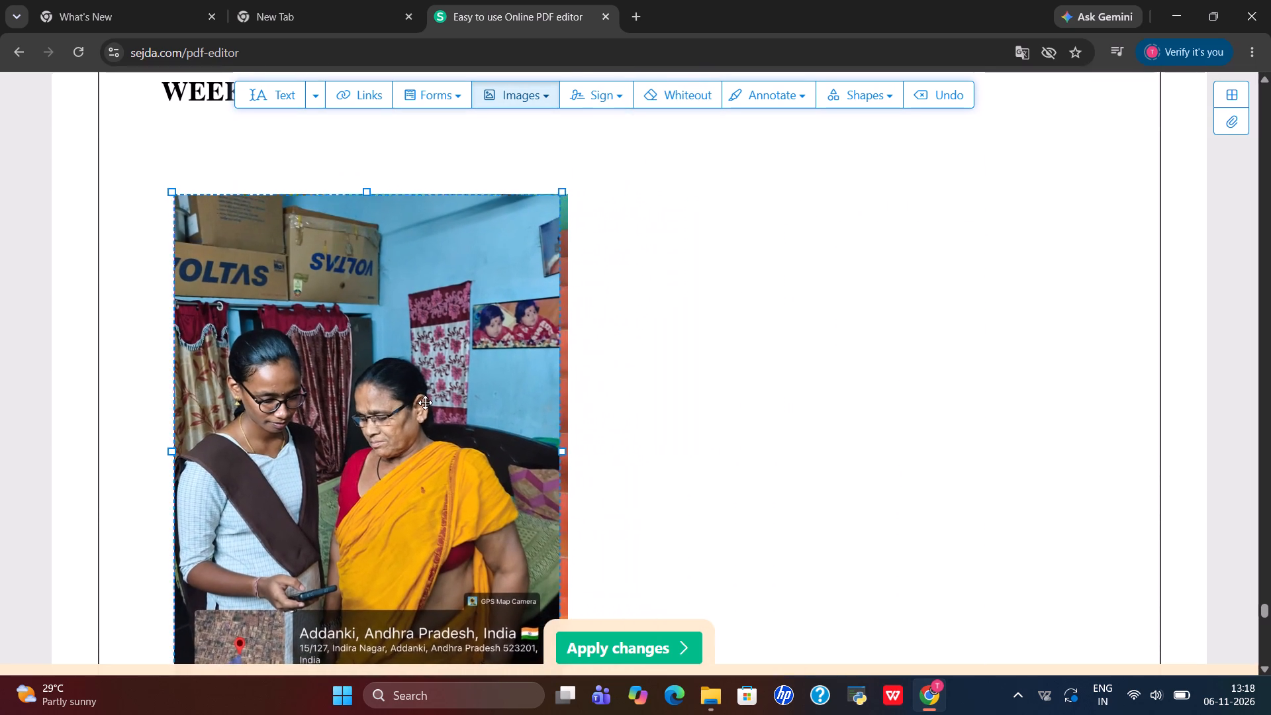
drag(425, 403, 430, 407)
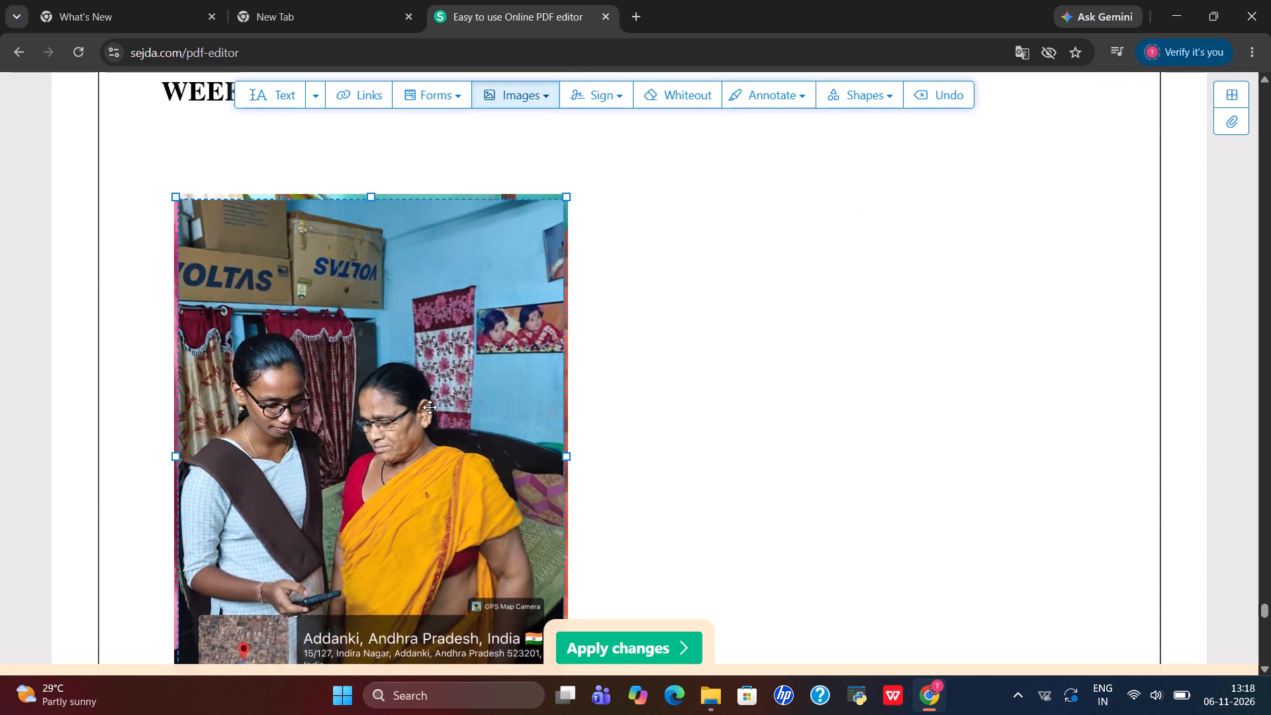
drag(430, 407, 427, 408)
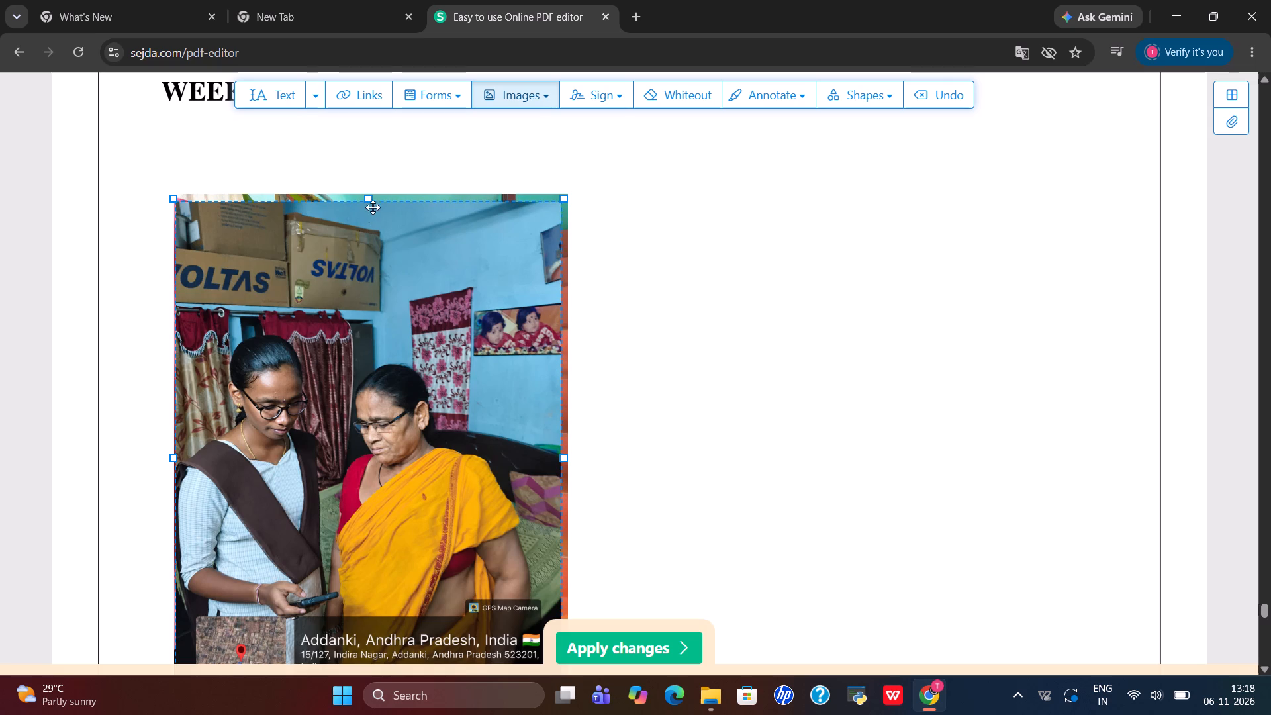
drag(369, 198, 365, 192)
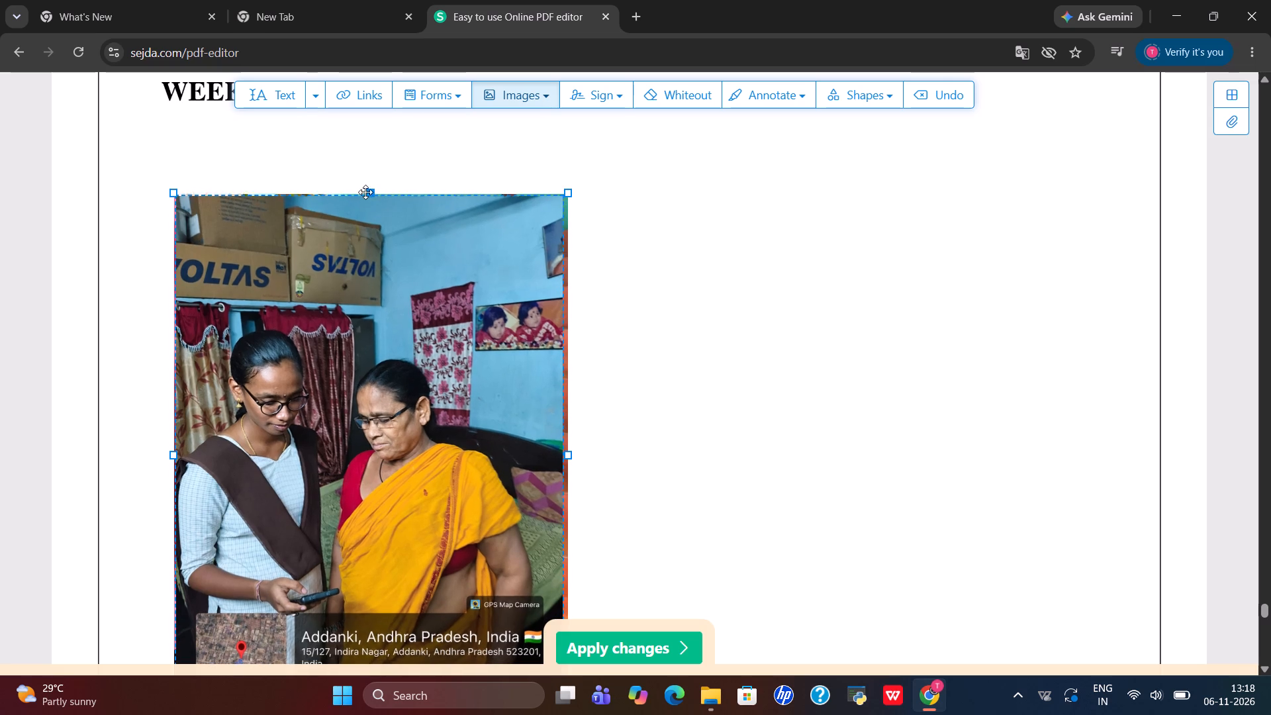
drag(365, 192, 367, 189)
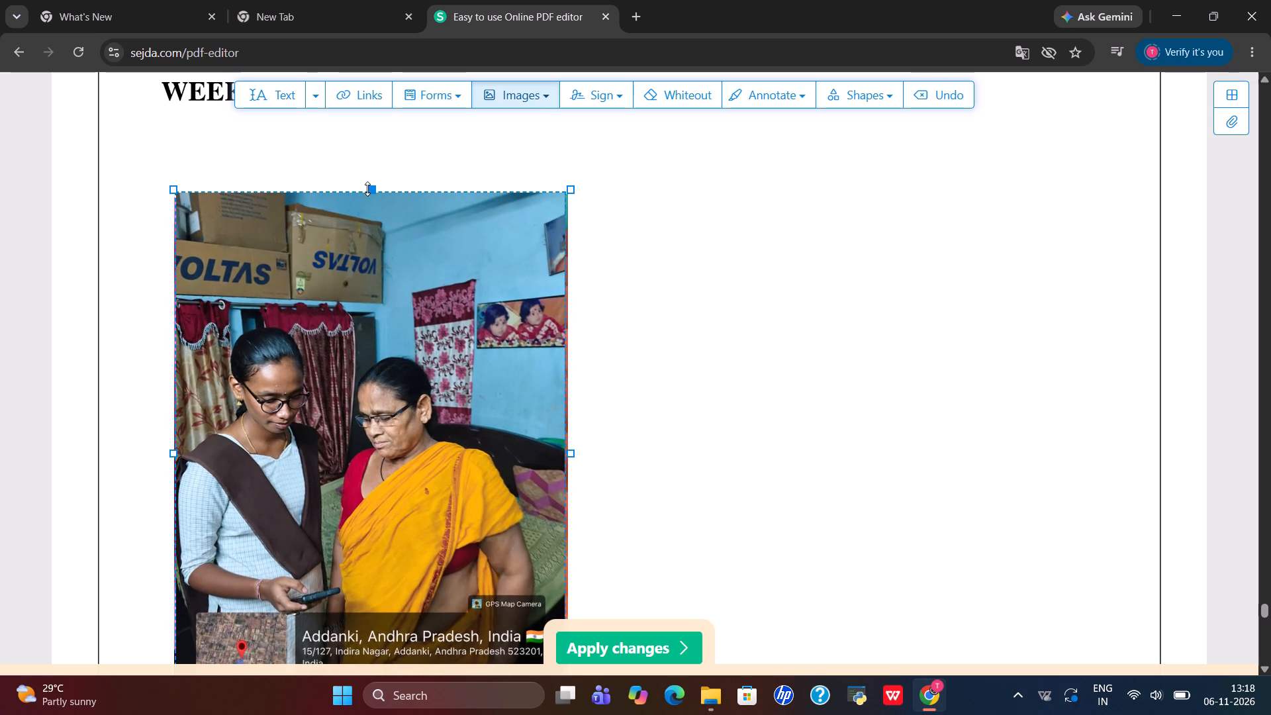
drag(367, 189, 371, 187)
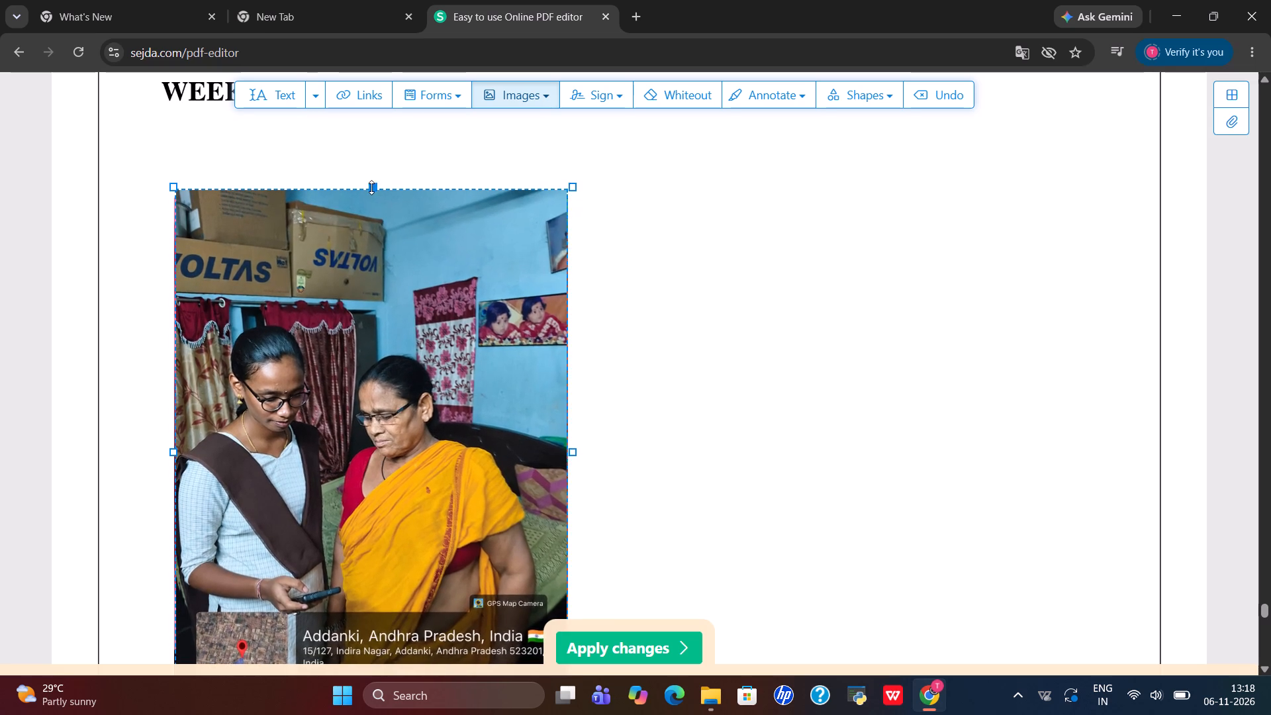
drag(371, 187, 369, 189)
Move the cardboard-box photo beside the first photo, near the page's right border, with their upper edges roughly level.
scroll(353, 312, up, 1)
drag(350, 322, 474, 310)
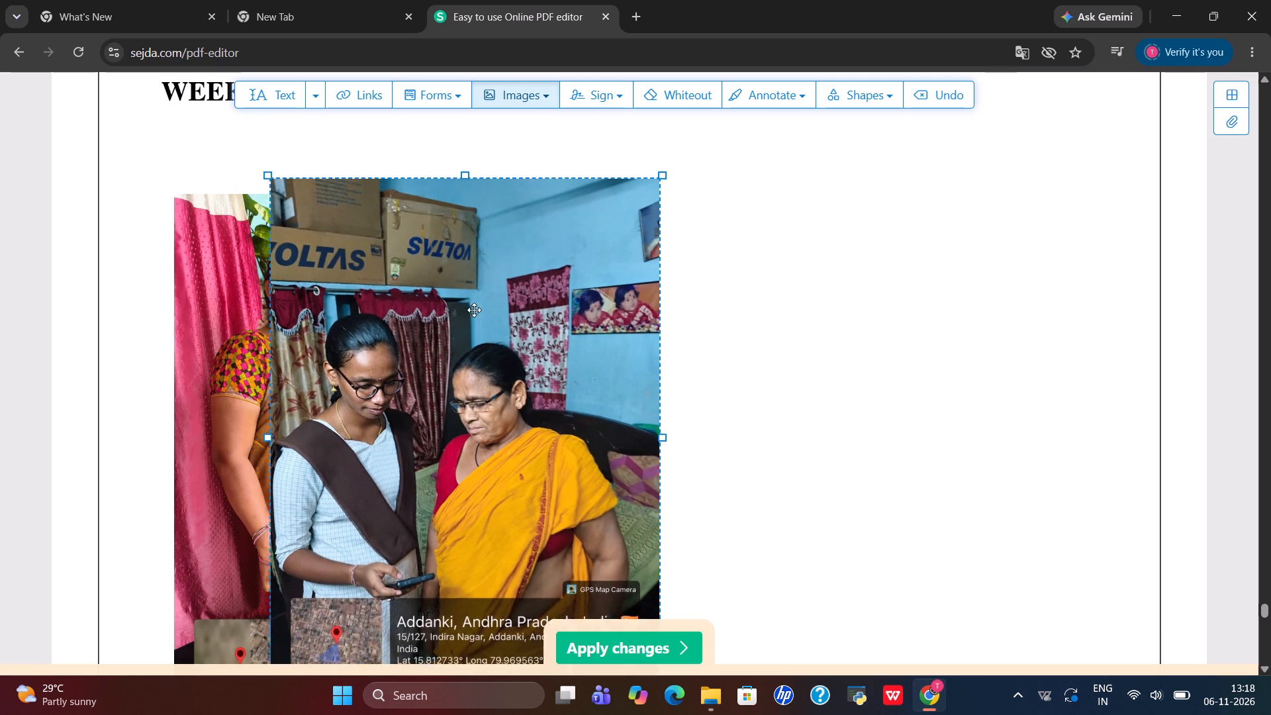
drag(474, 310, 848, 314)
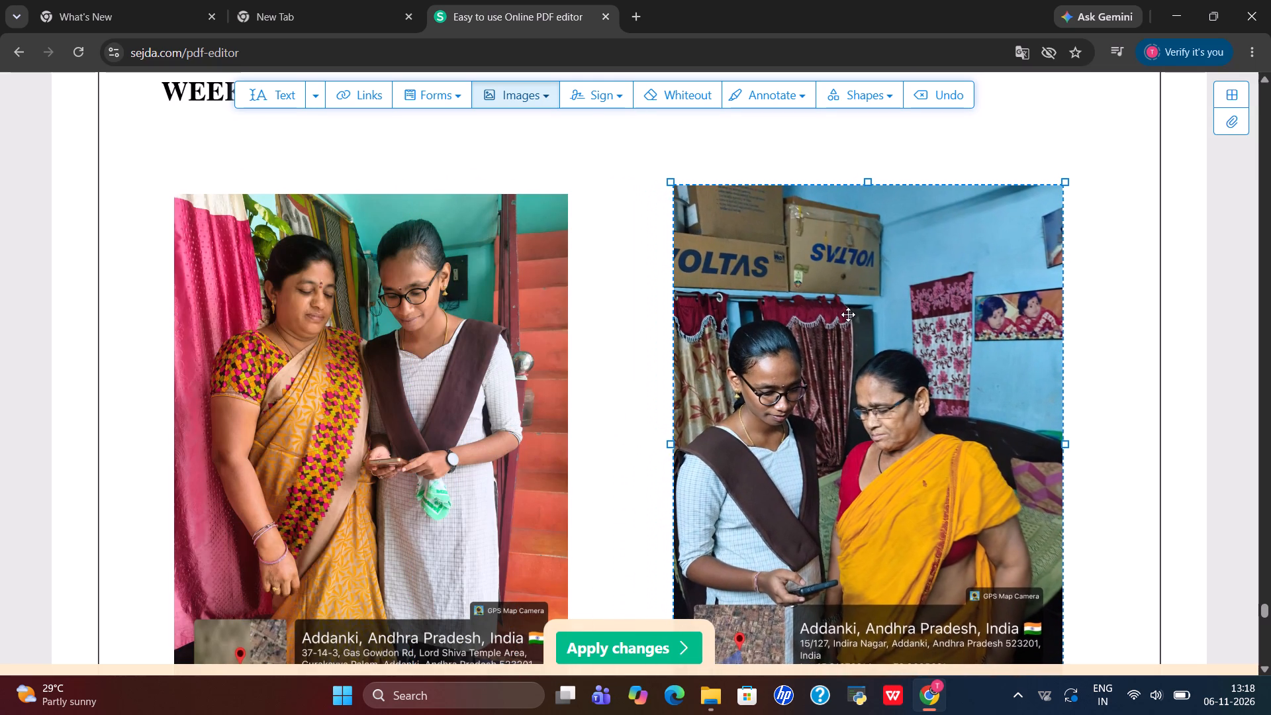
drag(848, 314, 870, 320)
scroll(528, 343, left, 3)
click(470, 345)
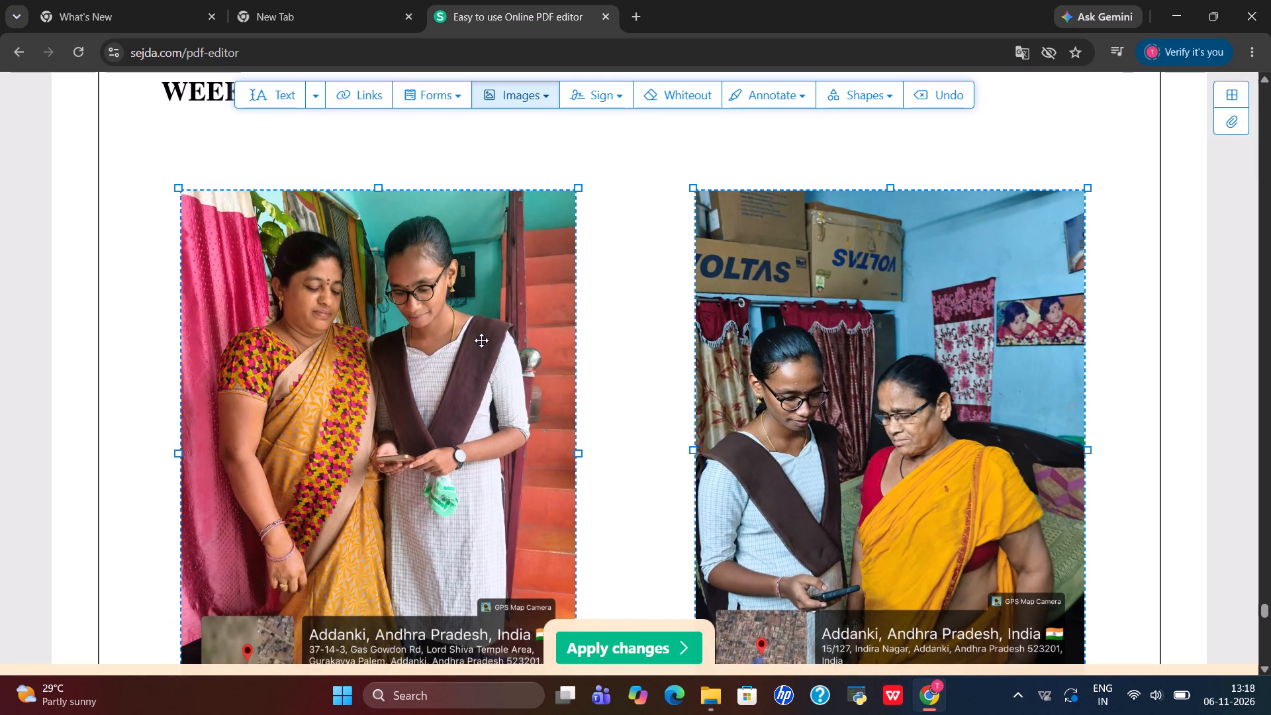
click(788, 359)
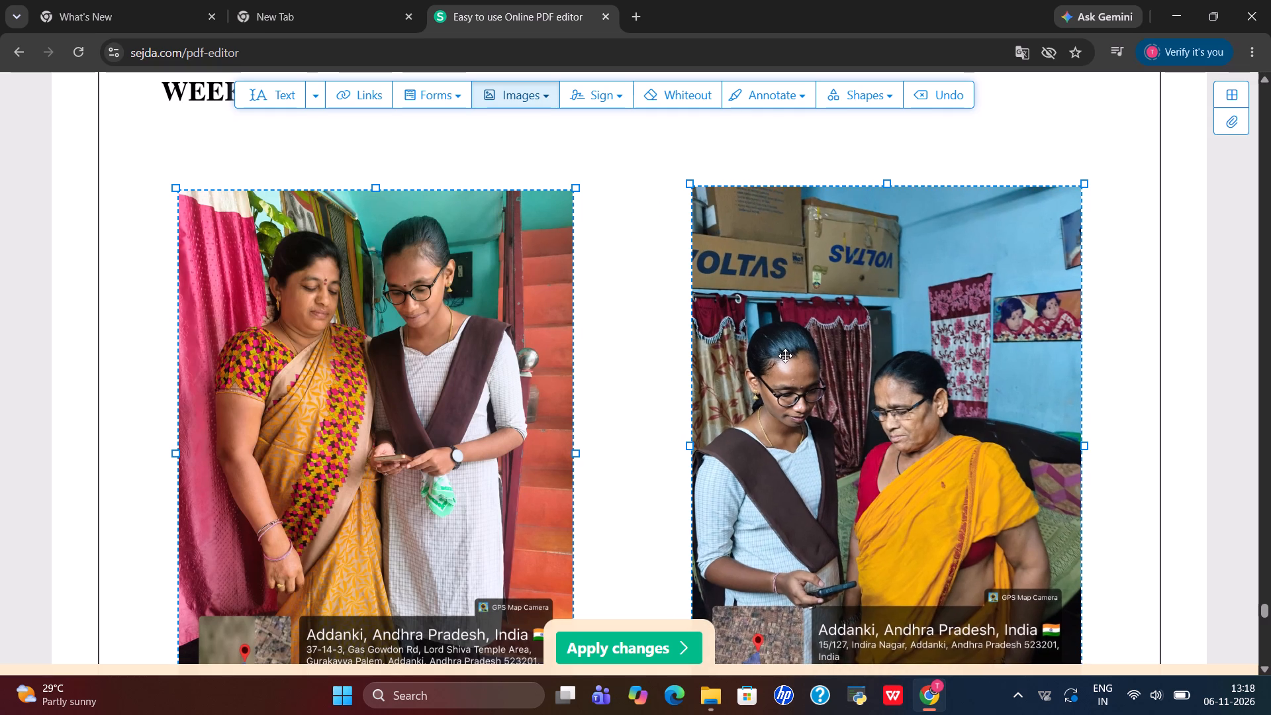
Nudge both WEEK 6 photos slightly down the page so that their lower edges line up.
scroll(695, 471, up, 1)
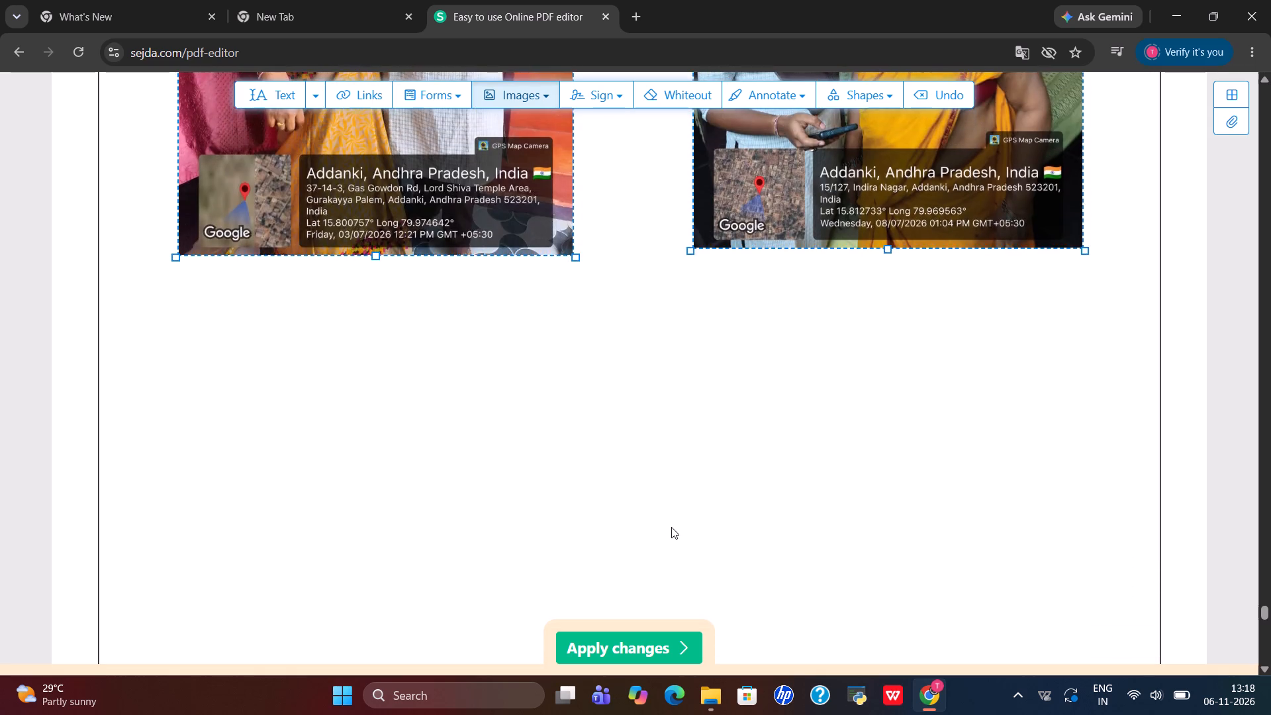
drag(477, 323, 477, 342)
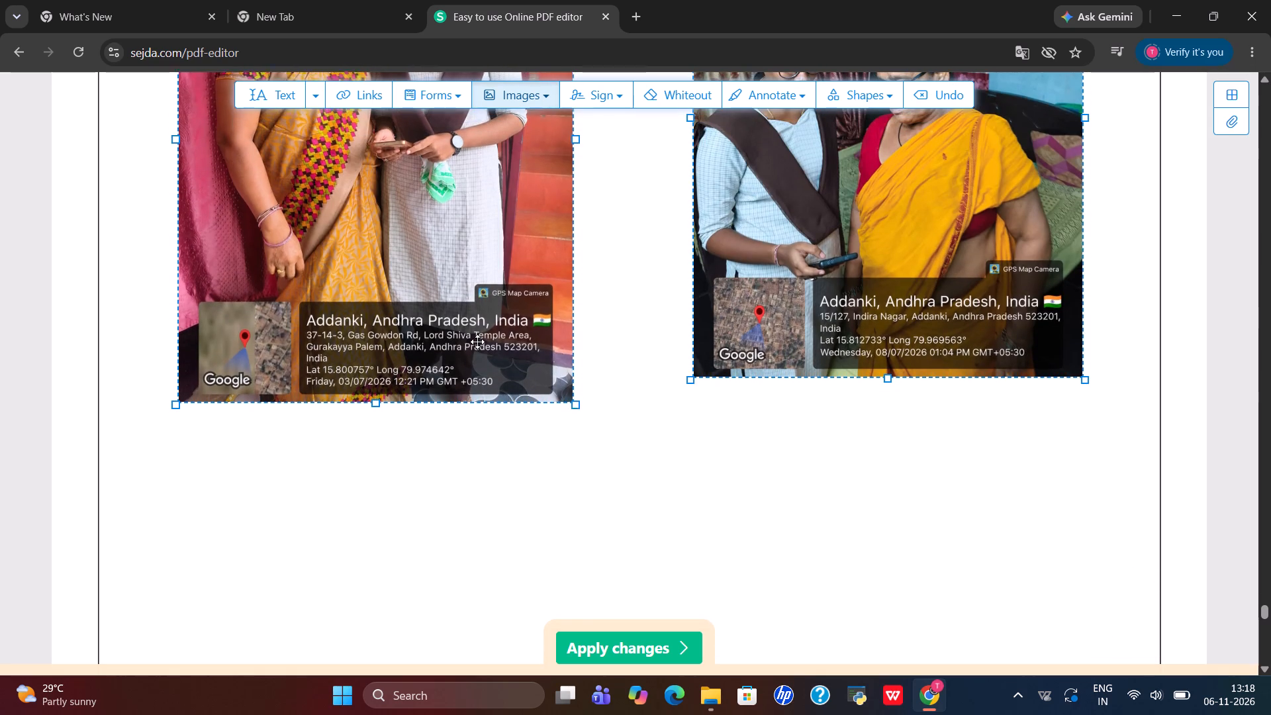
drag(477, 342, 477, 350)
drag(786, 325, 786, 339)
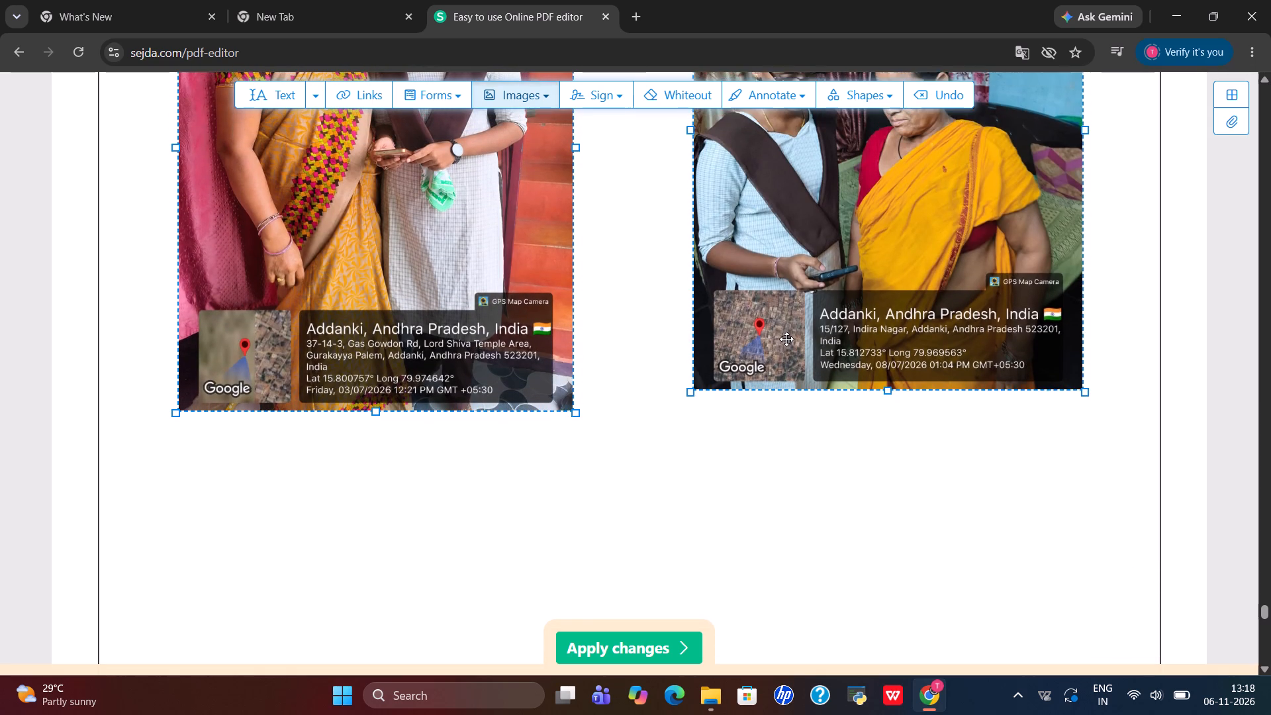
drag(786, 339, 789, 356)
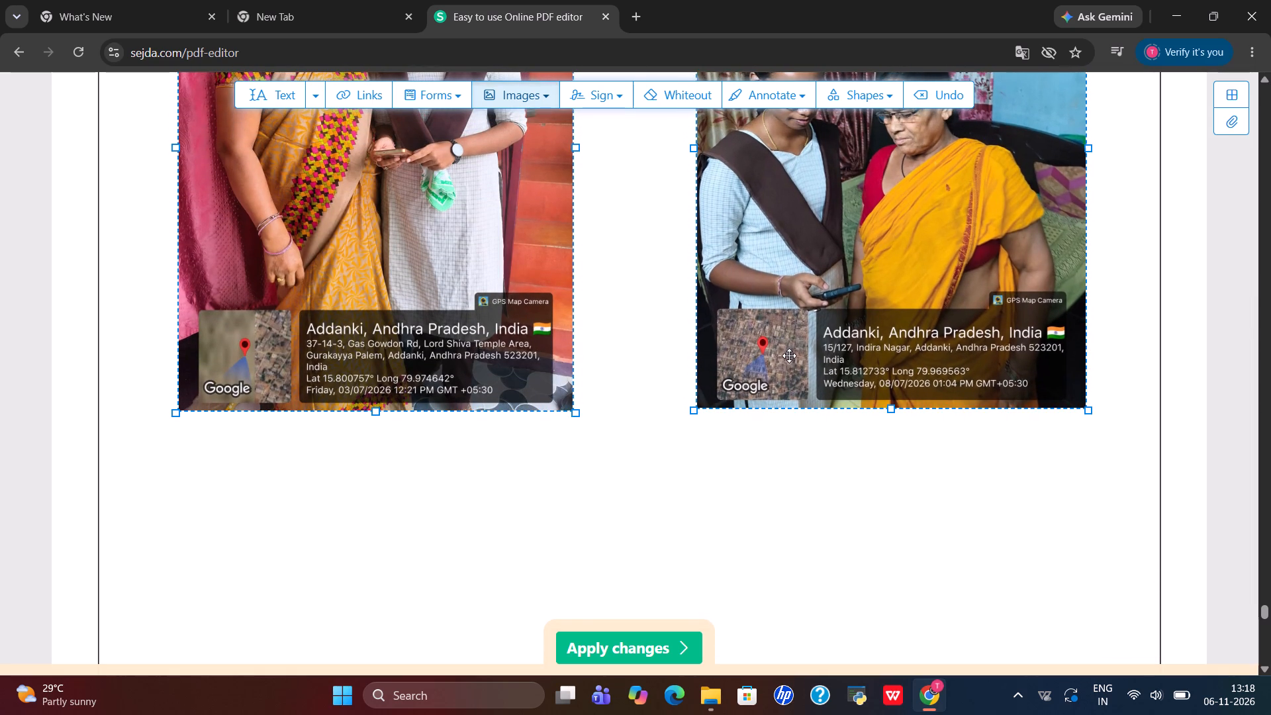
drag(789, 356, 788, 358)
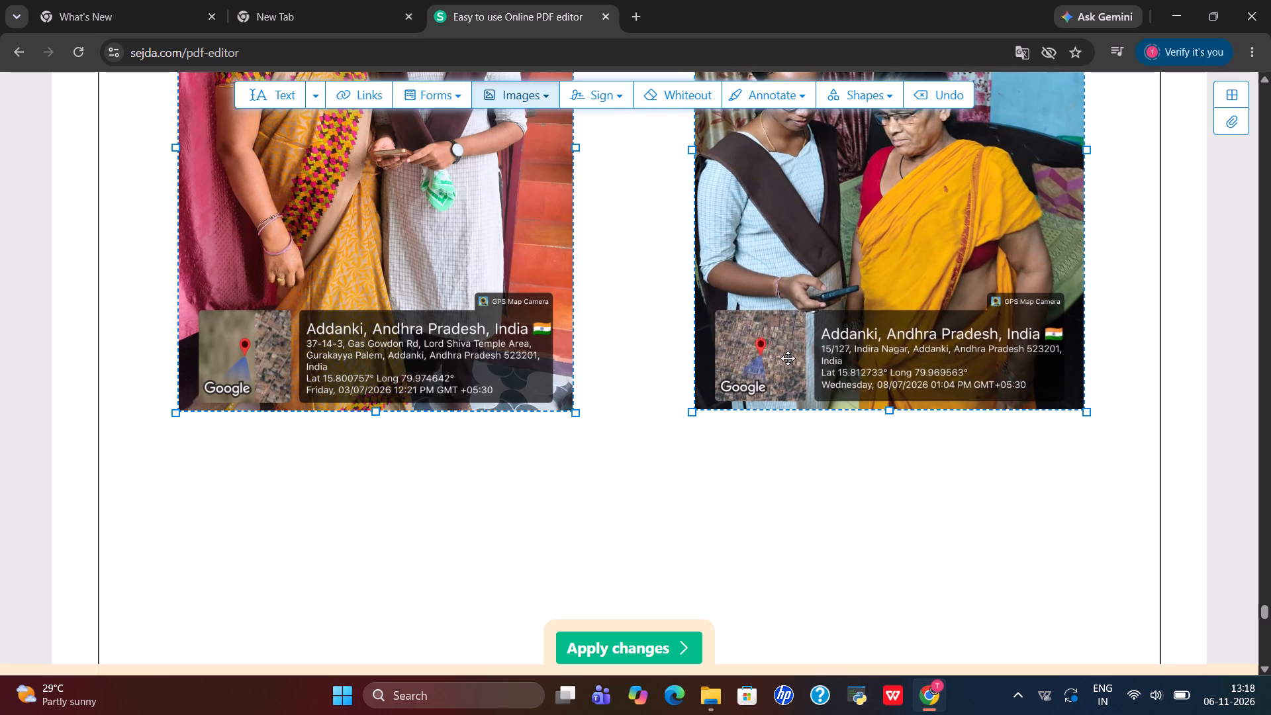
drag(788, 358, 788, 360)
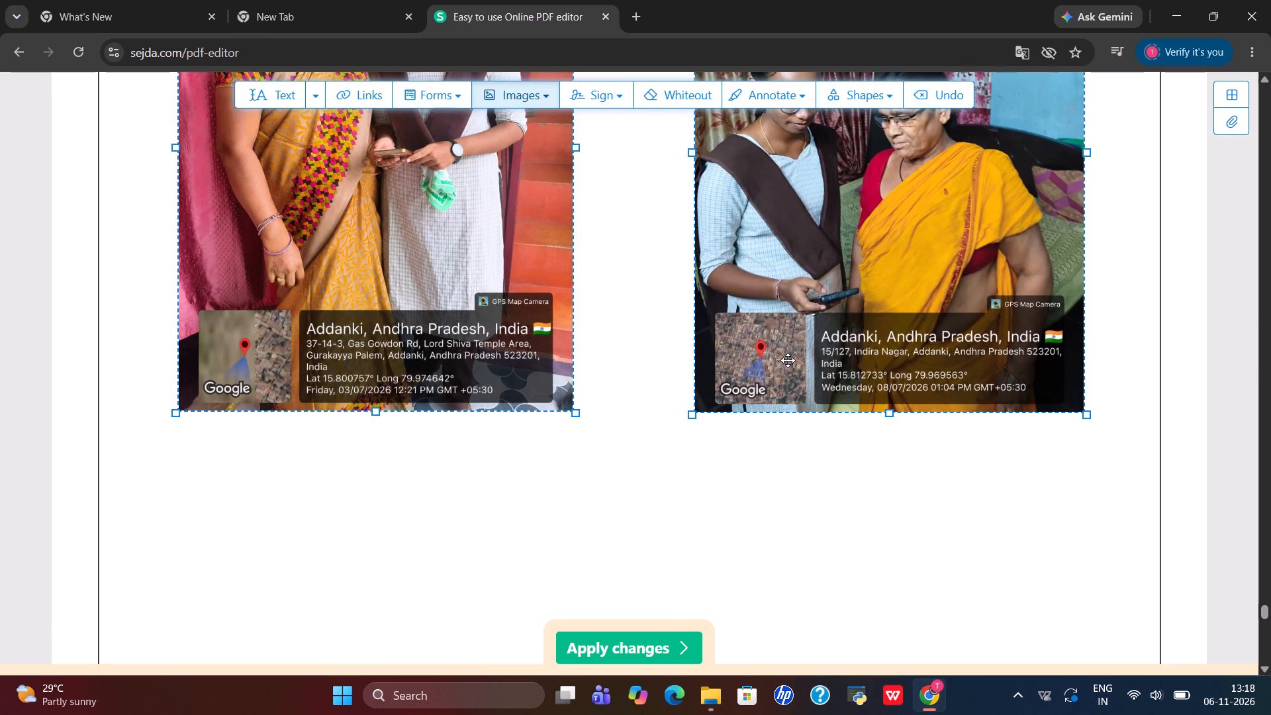
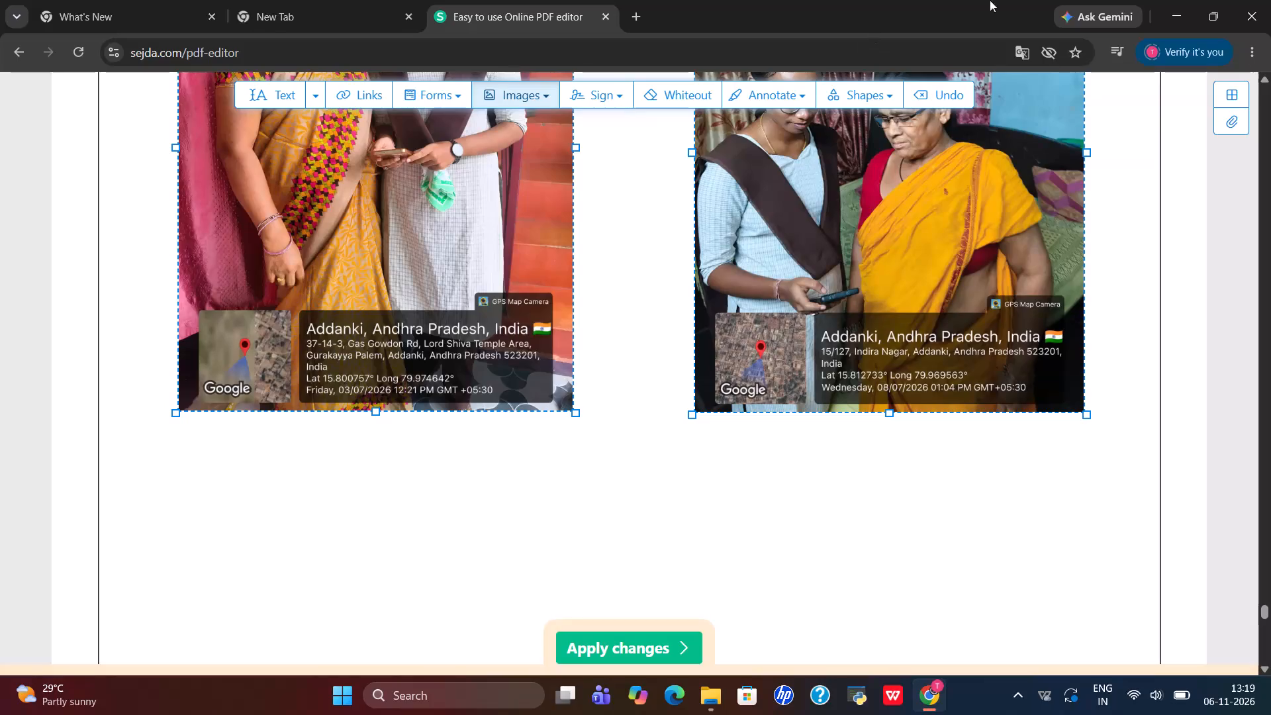
Set the PDF editor aside, close the Downloads folder, and look up WhatsApp Web in a new Chrome window.
click(1178, 15)
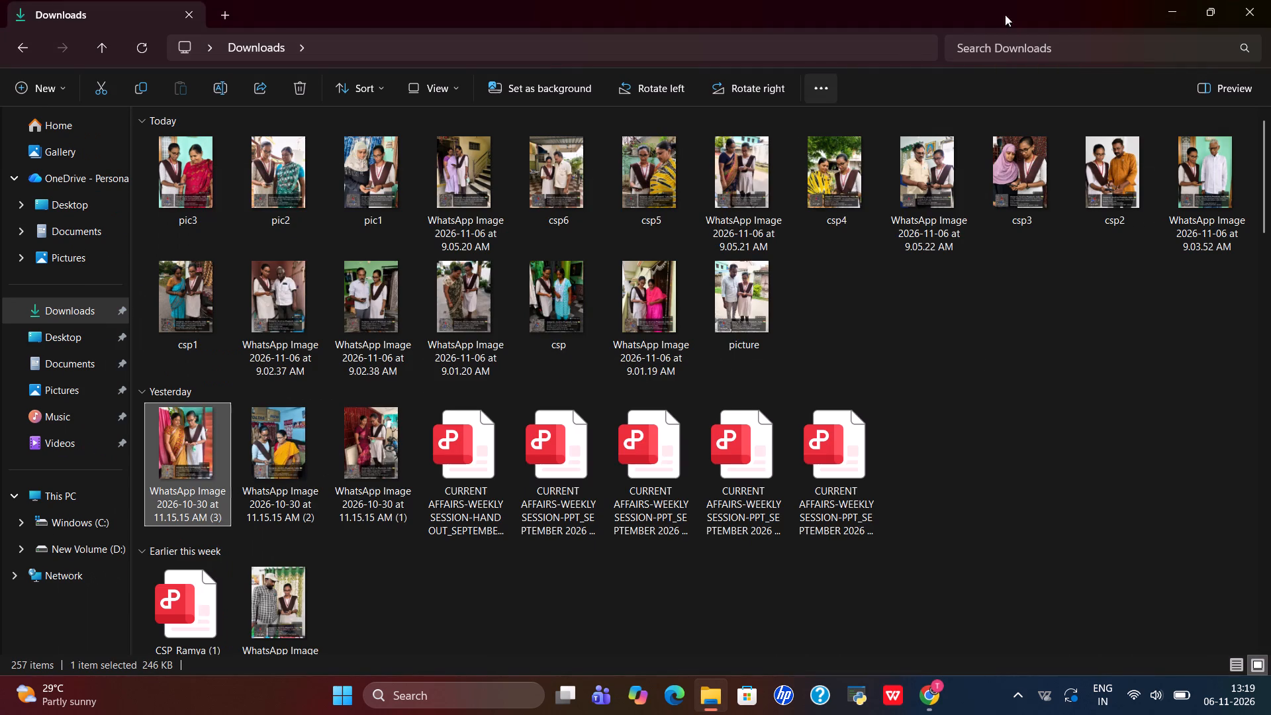
click(1270, 8)
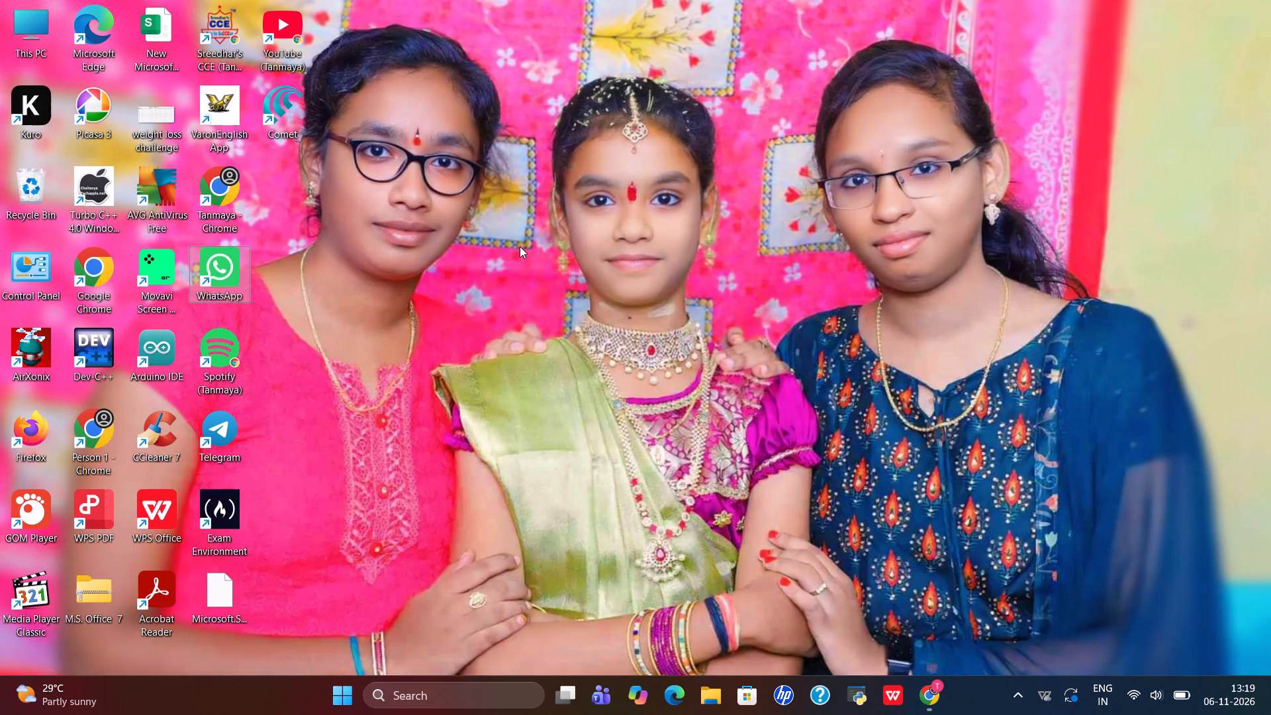
double_click(222, 179)
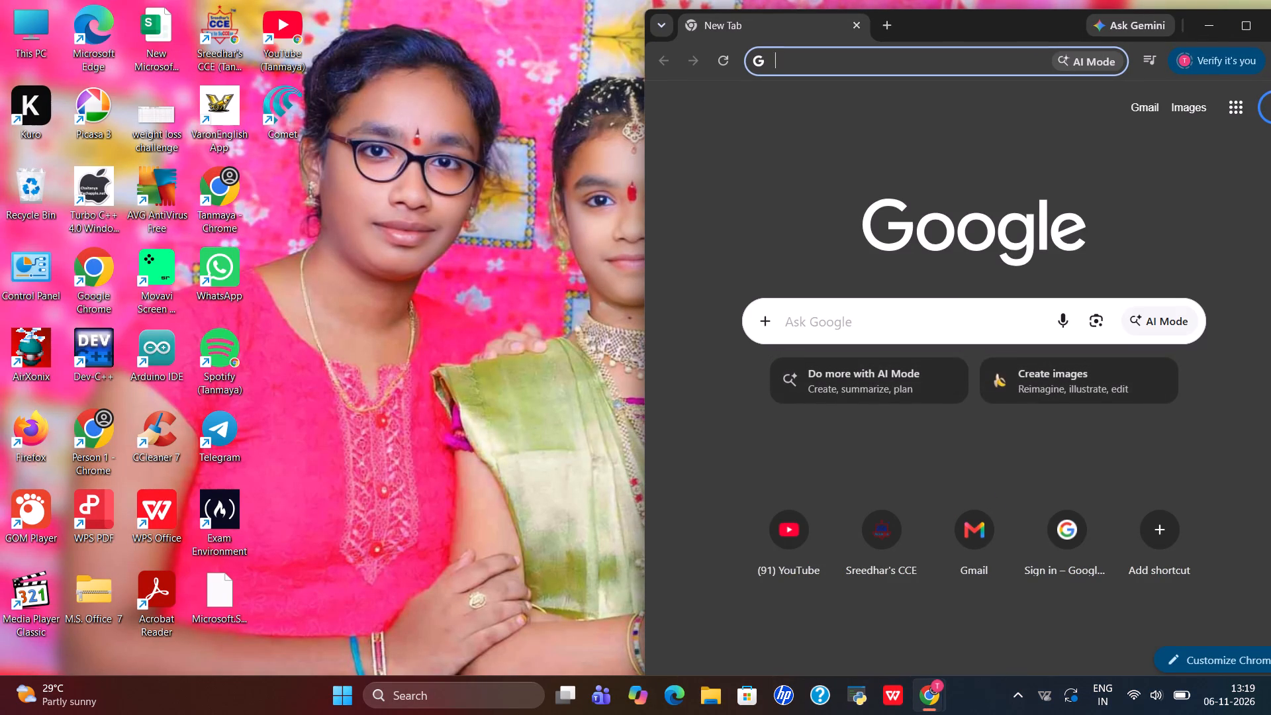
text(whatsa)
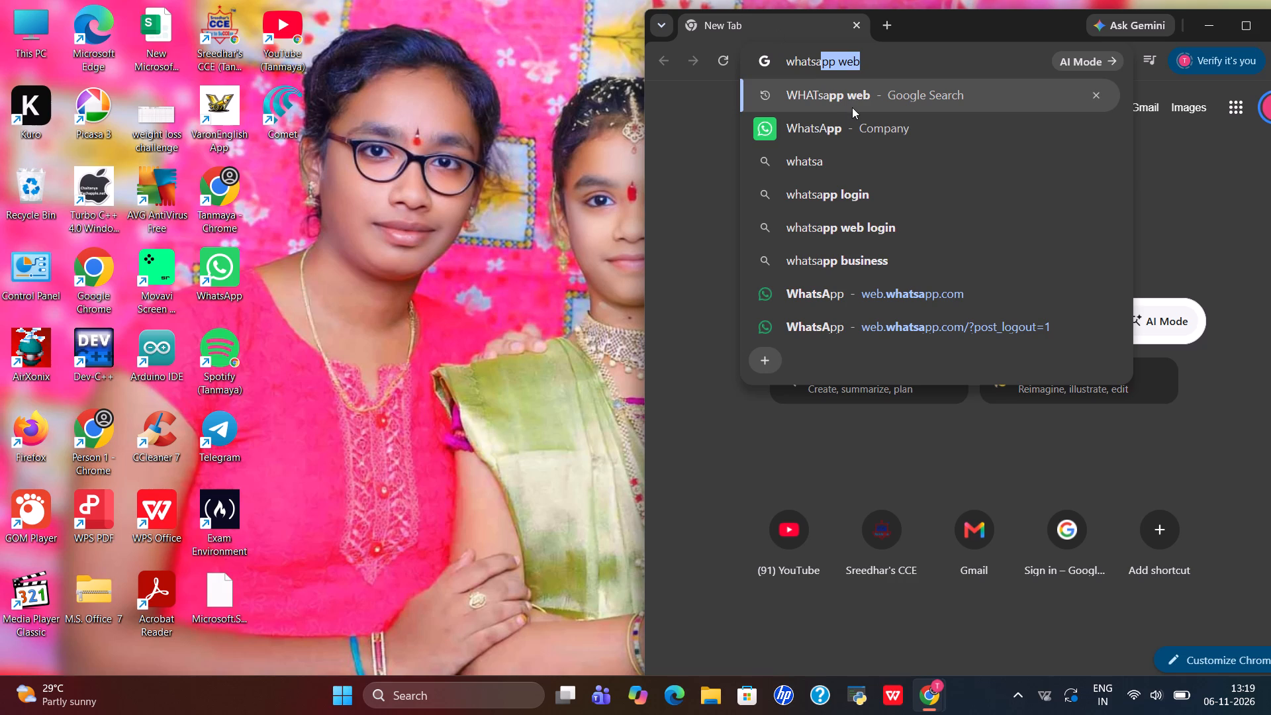
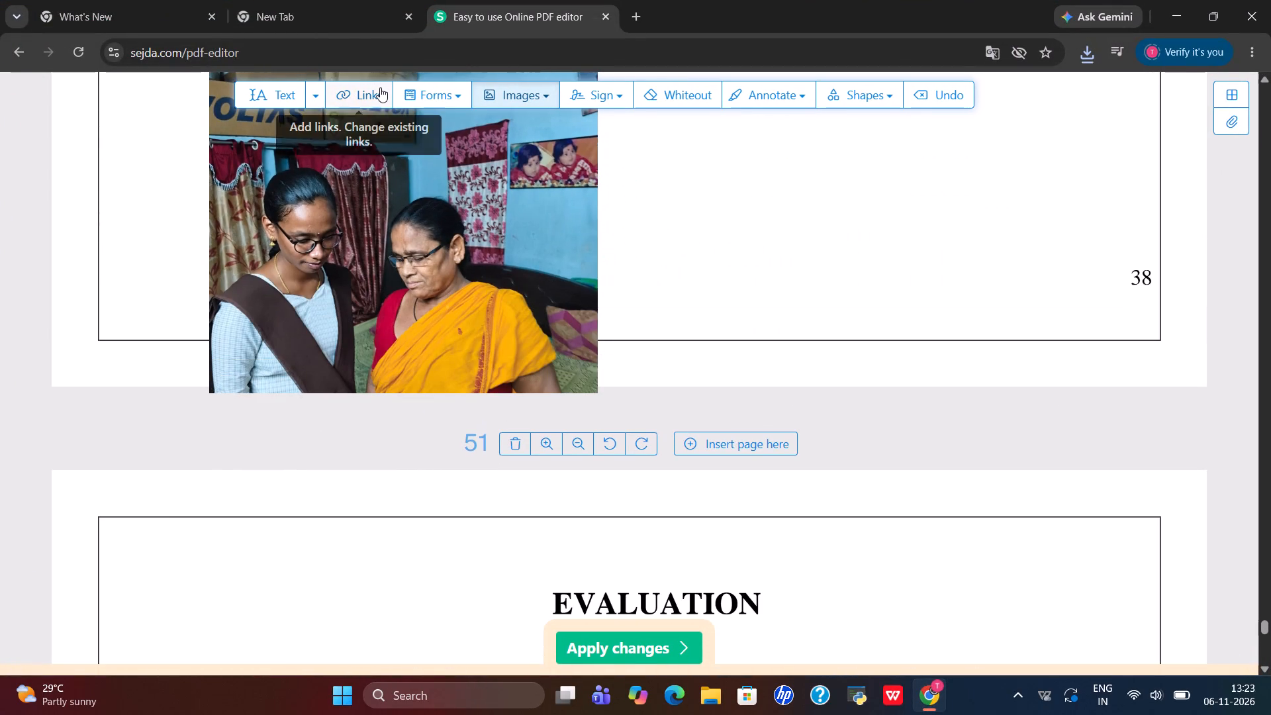
Move the photo of the two women up from the bottom edge of page 38 so it lies inside the page border.
drag(380, 87, 378, 27)
drag(416, 179, 379, 55)
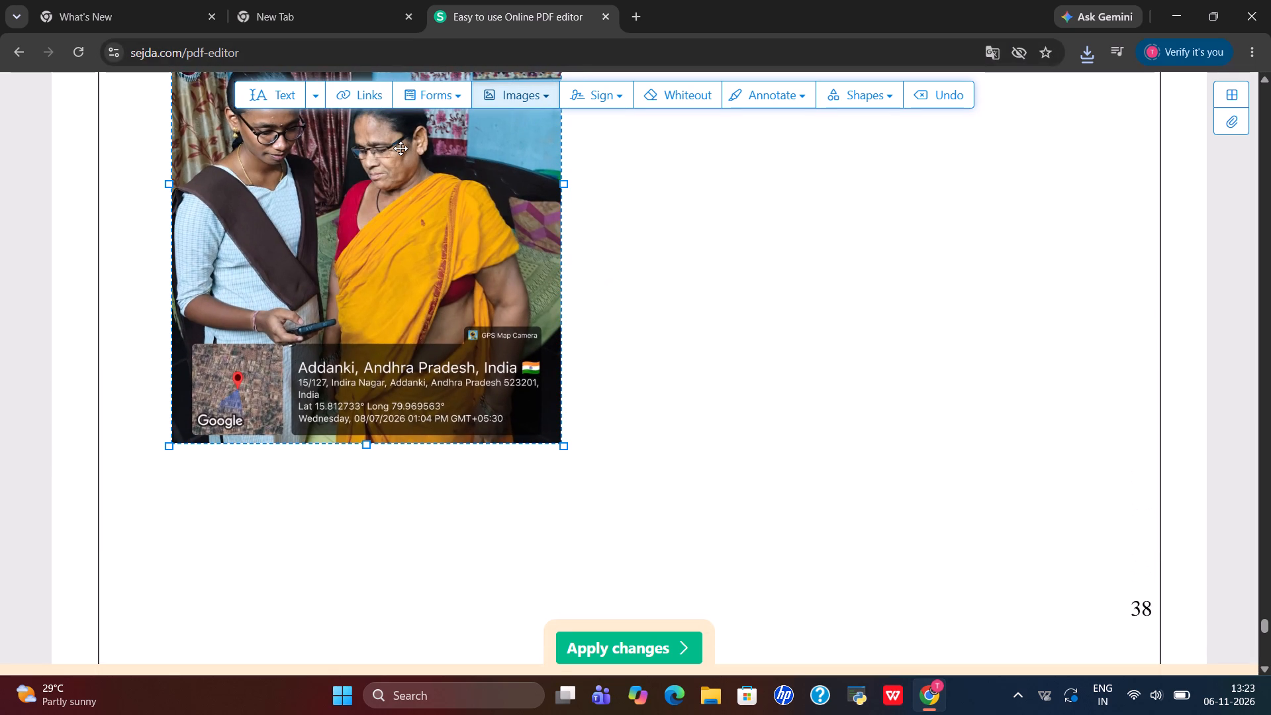
Place the cardboard-box photo below the first WEEK 6 photo near the page's left border, and nudge the first photo slightly down.
drag(400, 148, 397, 277)
drag(397, 277, 422, 450)
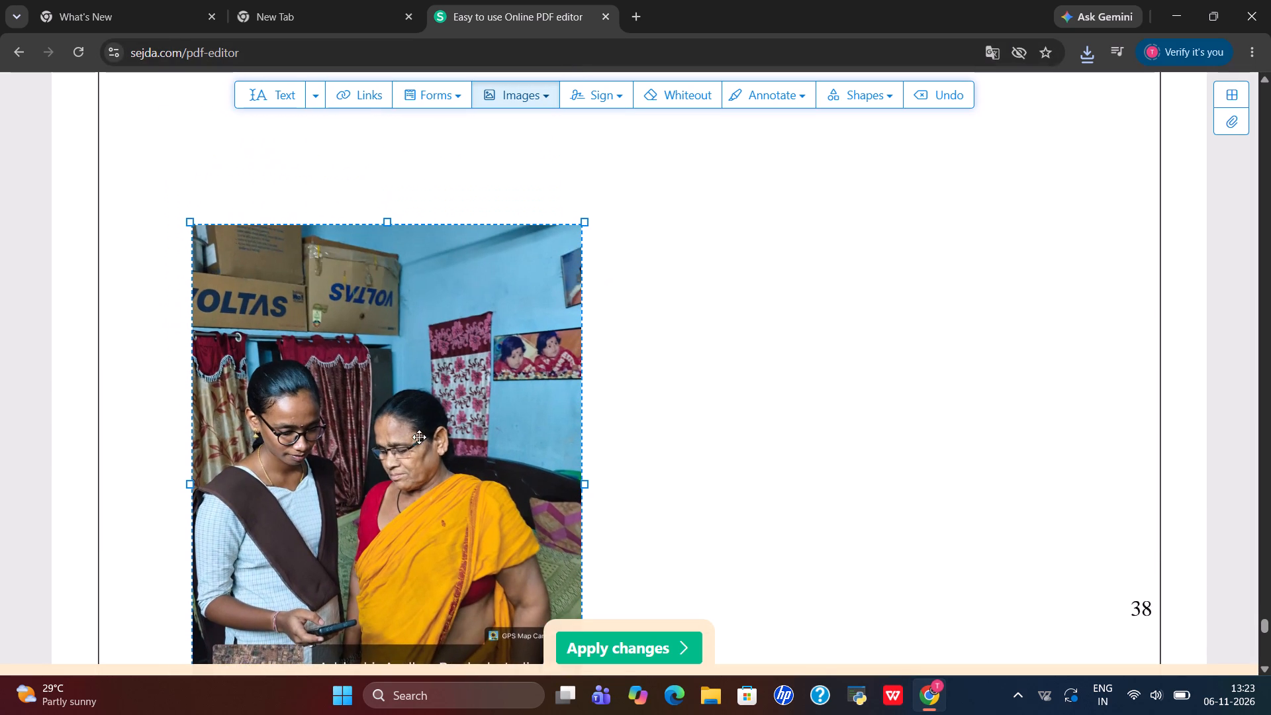
drag(416, 409, 400, 316)
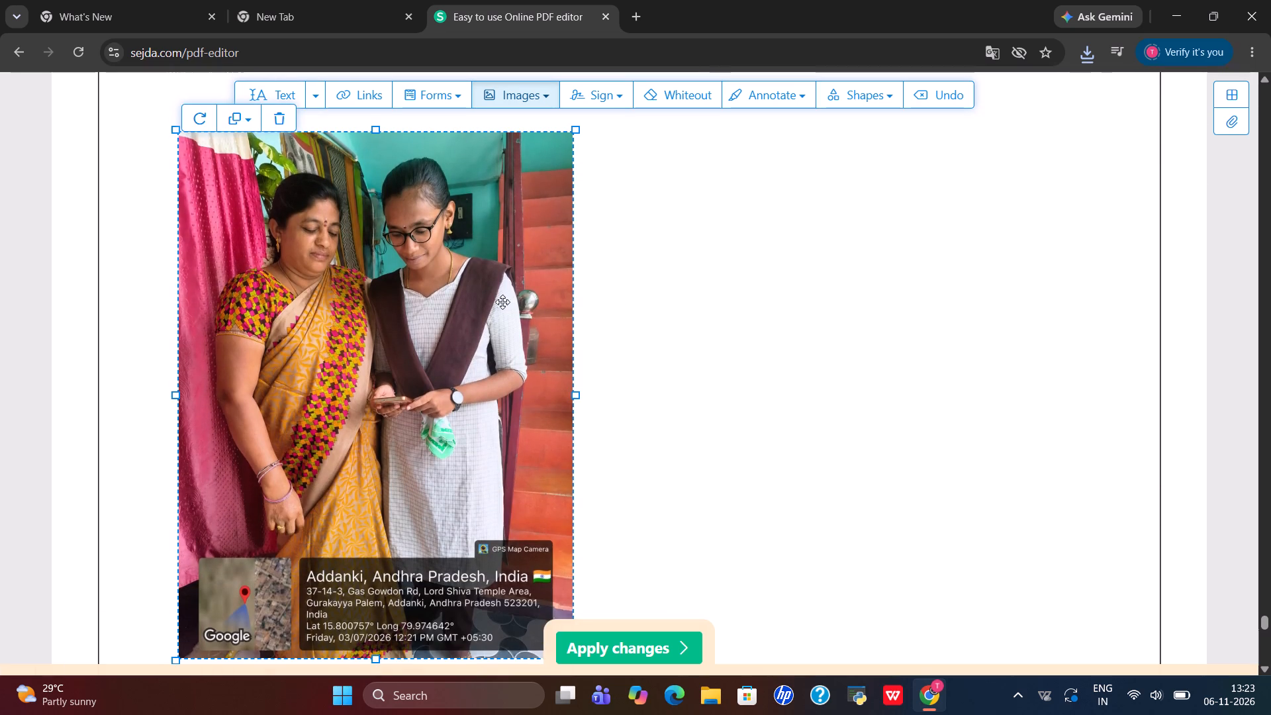
drag(483, 300, 498, 332)
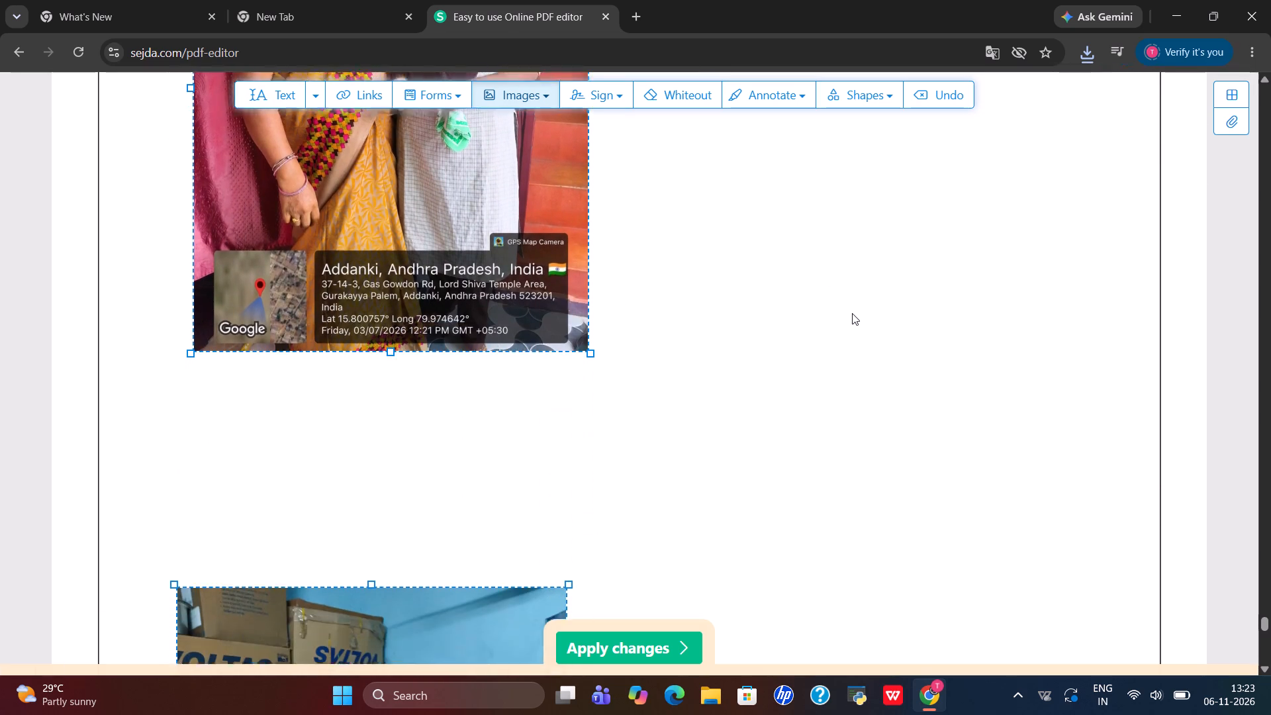
Move the cardboard-box photo up the WEEK 6 page to sit closer beneath the first photo, with their left edges aligned.
scroll(608, 365, left, 2)
drag(395, 477, 406, 465)
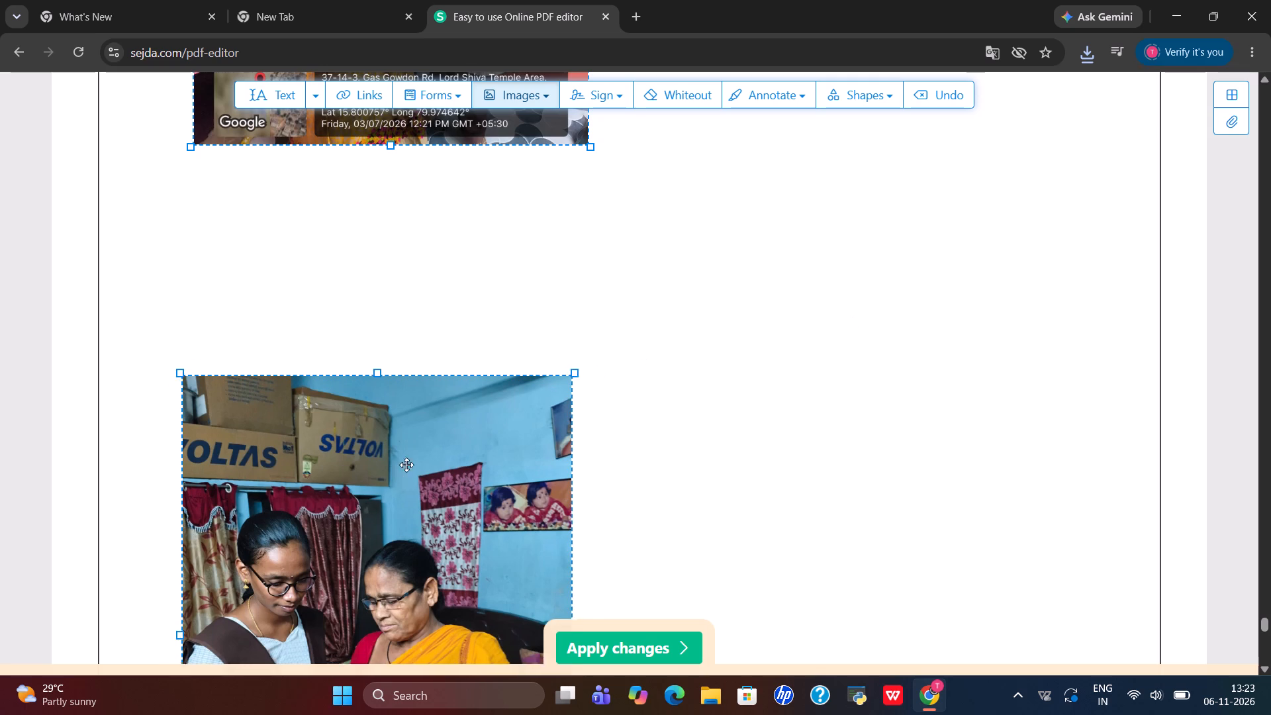
drag(406, 465, 410, 390)
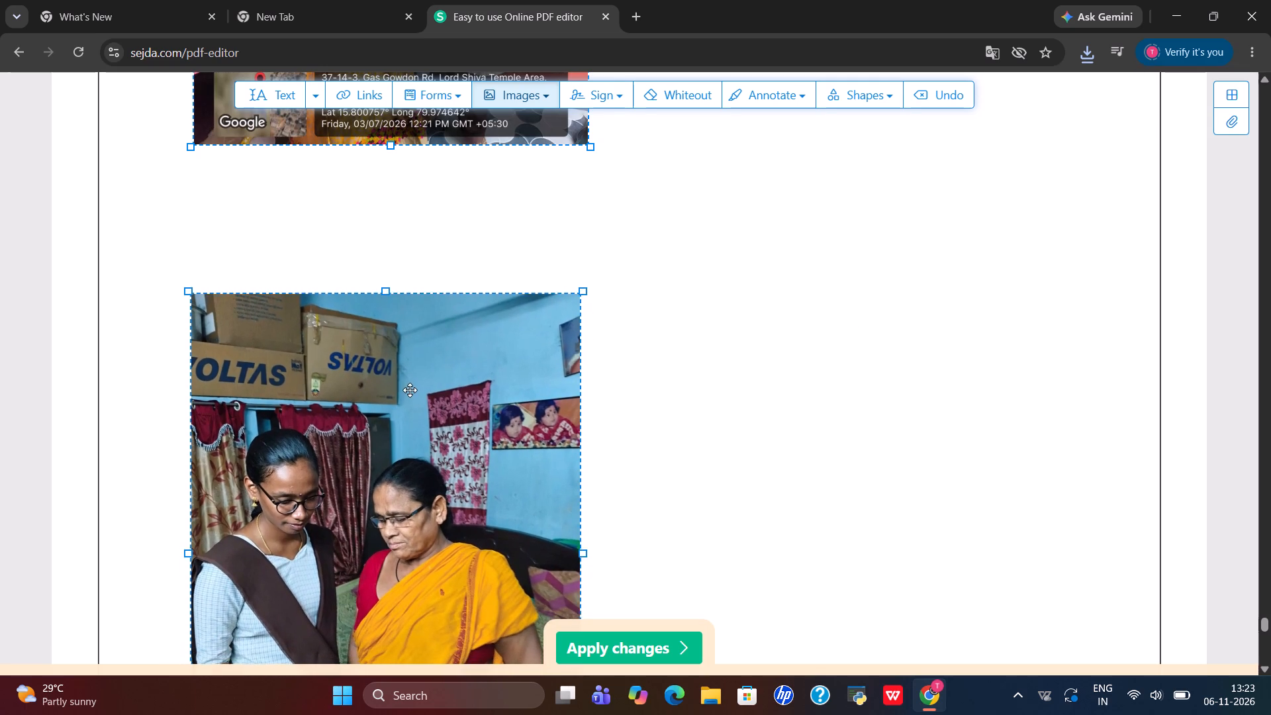
drag(410, 390, 414, 385)
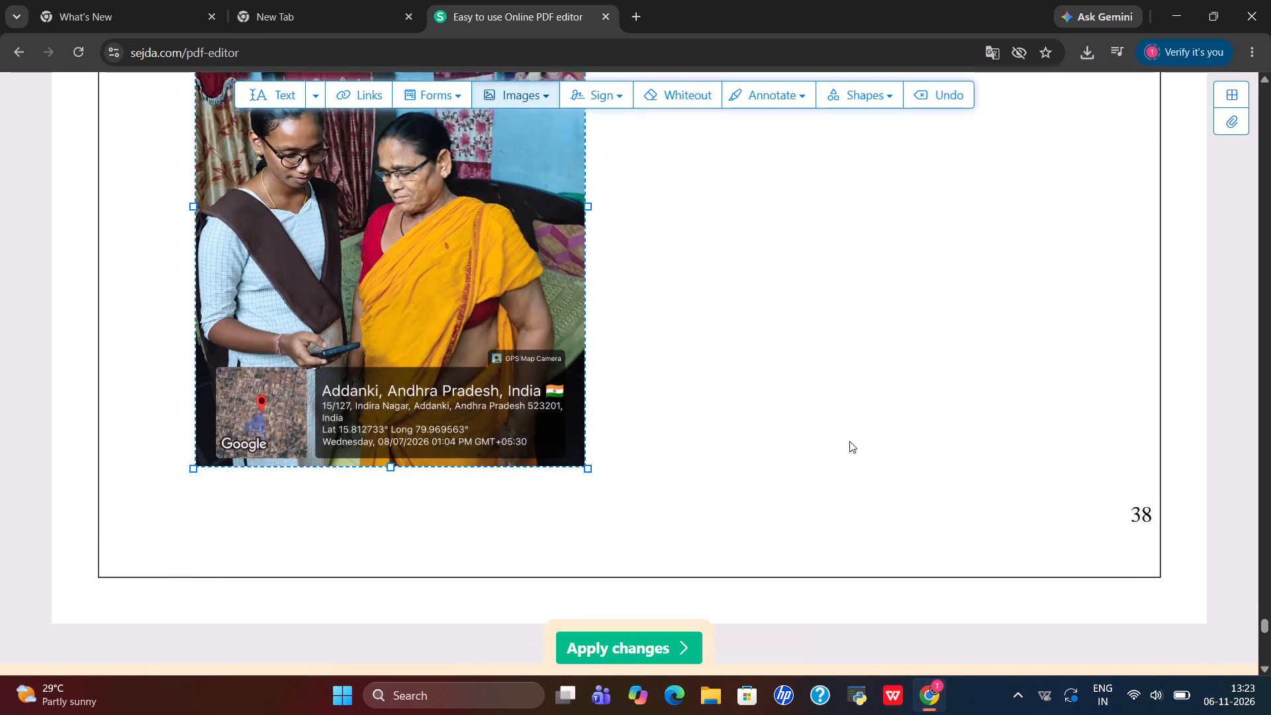
scroll(743, 491, left, 1)
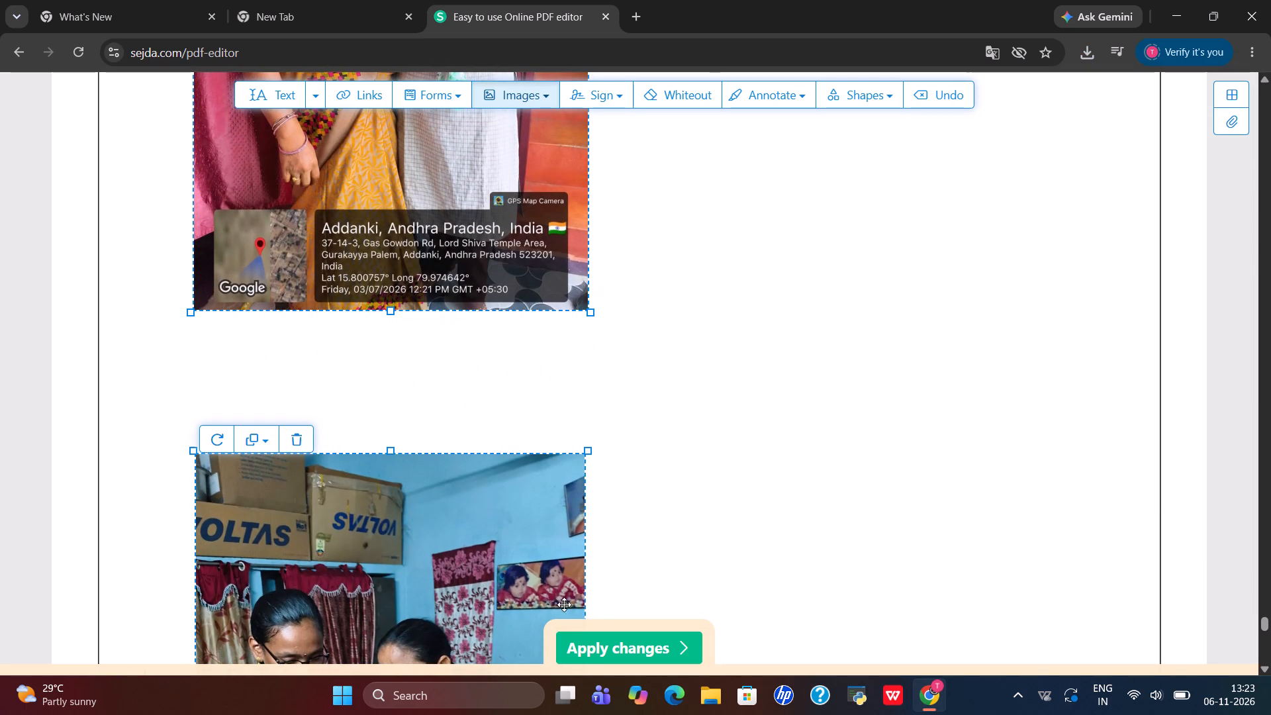
scroll(564, 604, left, 1)
drag(493, 585, 495, 566)
Insert the image WhatsApp Image 2026-11-06 at 9.03.52 AM into the blank area beside the cardboard-box photo on the WEEK 6 page.
click(504, 87)
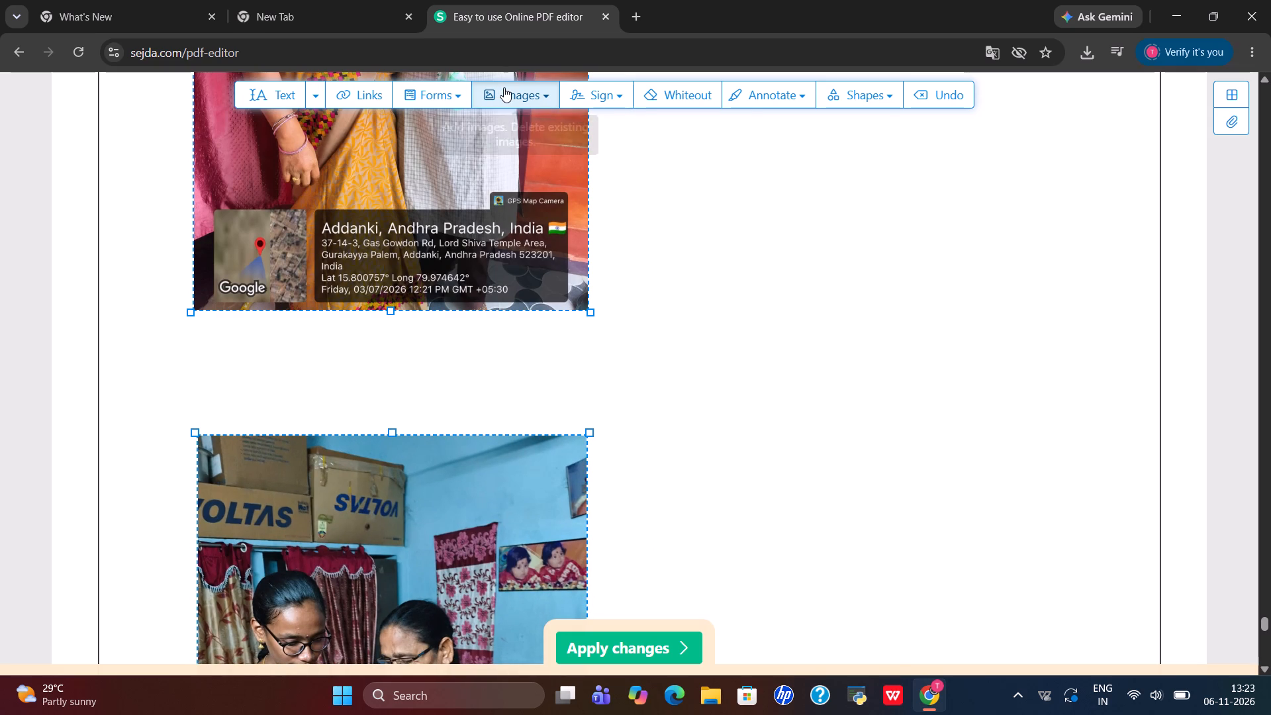
scroll(680, 484, up, 1)
click(683, 567)
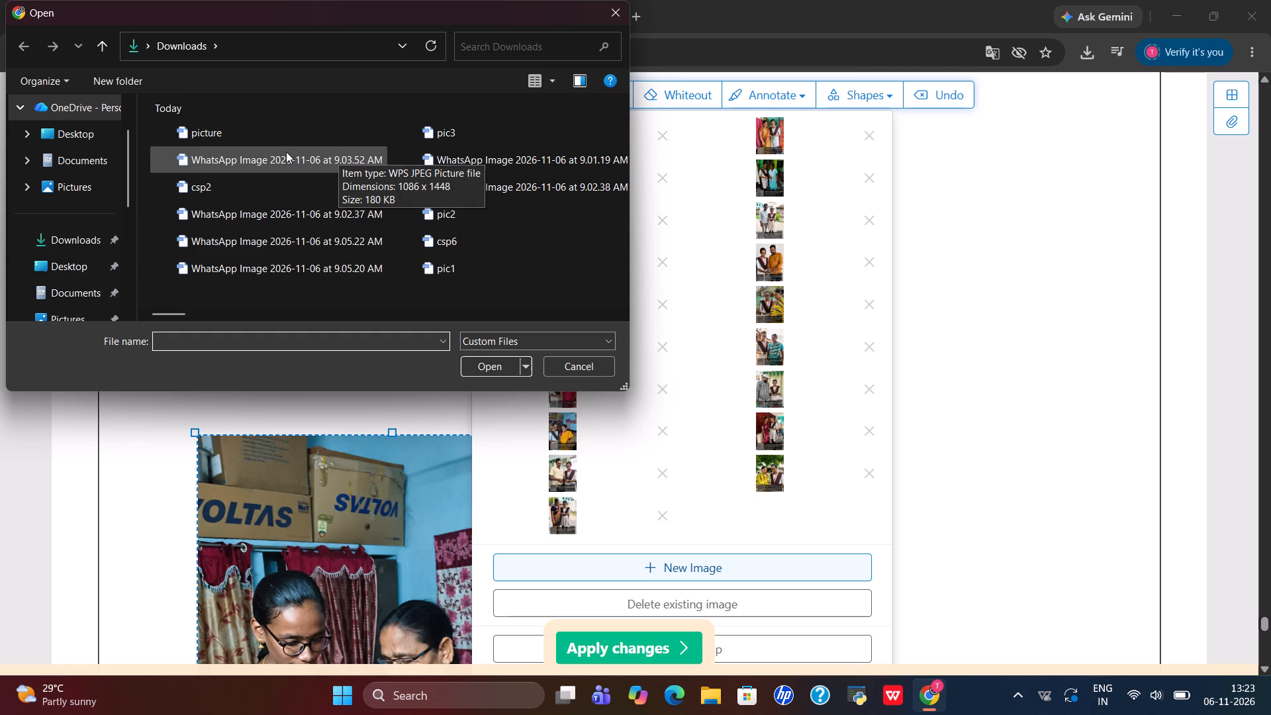
scroll(286, 152, up, 20)
scroll(286, 152, up, 12)
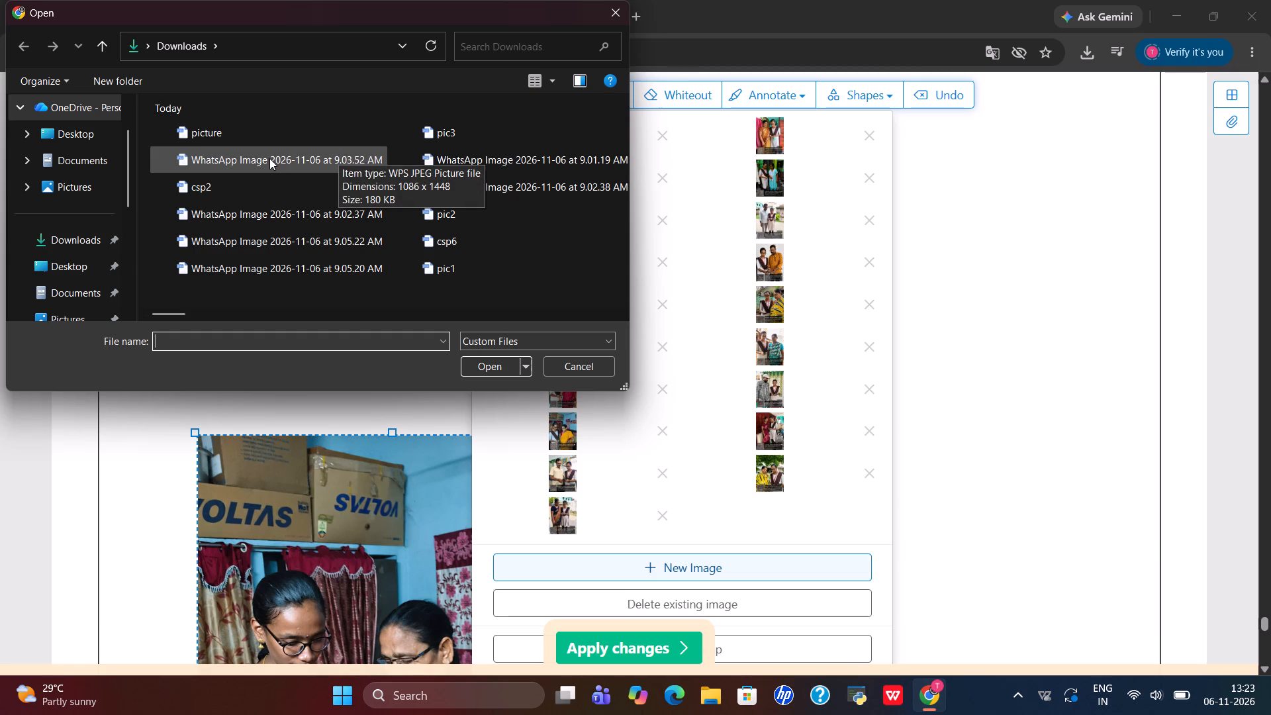
click(269, 158)
scroll(418, 269, right, 1)
scroll(493, 364, up, 1)
click(494, 366)
scroll(494, 366, up, 1)
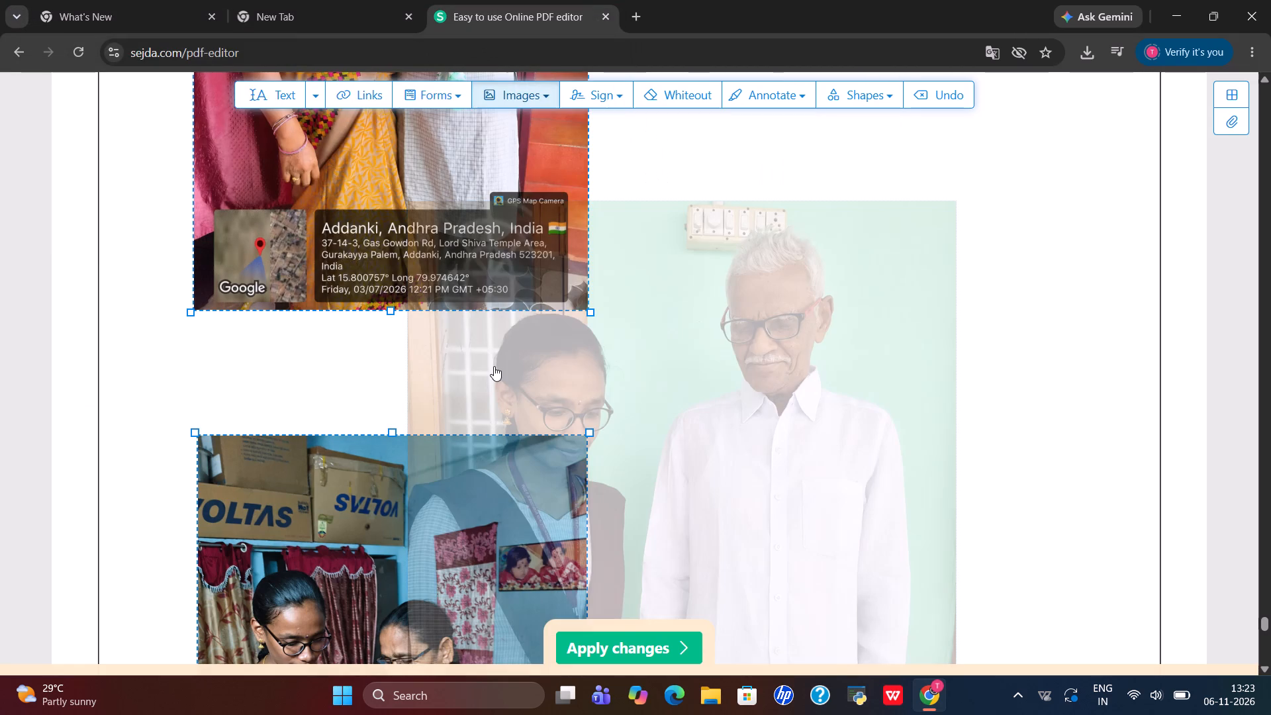
click(772, 527)
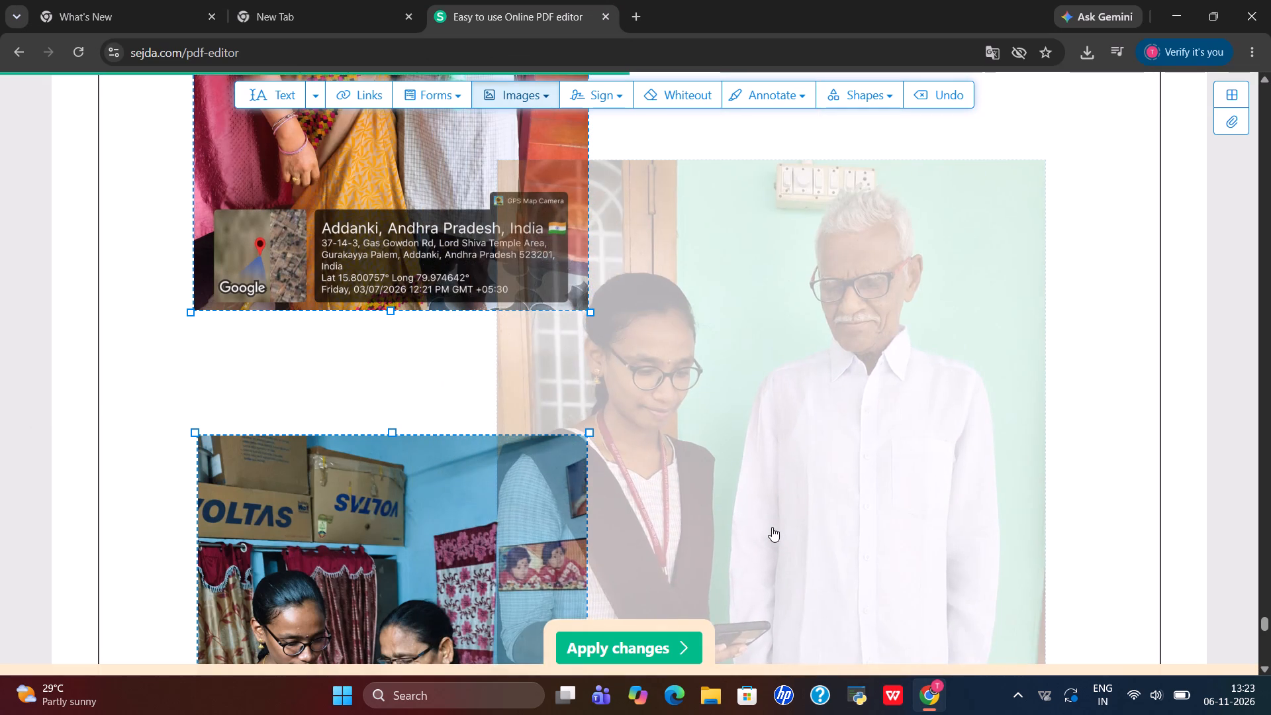
click(605, 152)
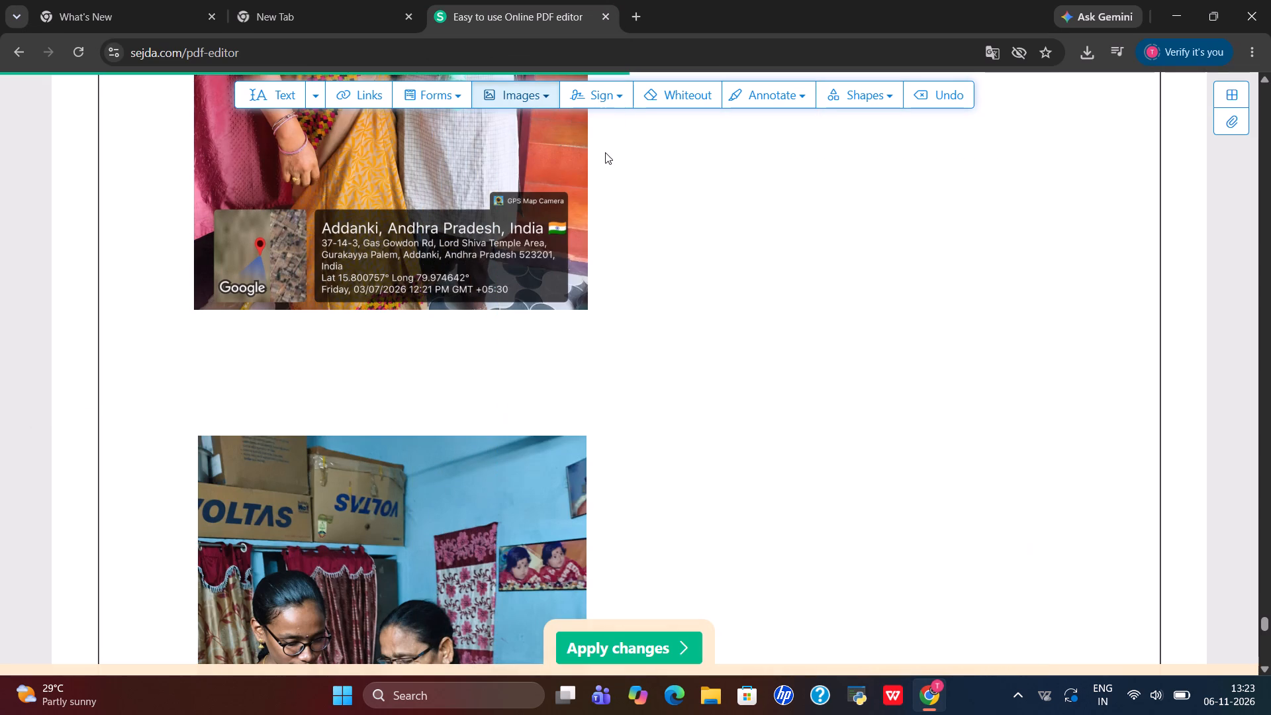
Open the file selection in the Downloads folder for adding another new image to the WEEK 6 page.
scroll(738, 401, up, 2)
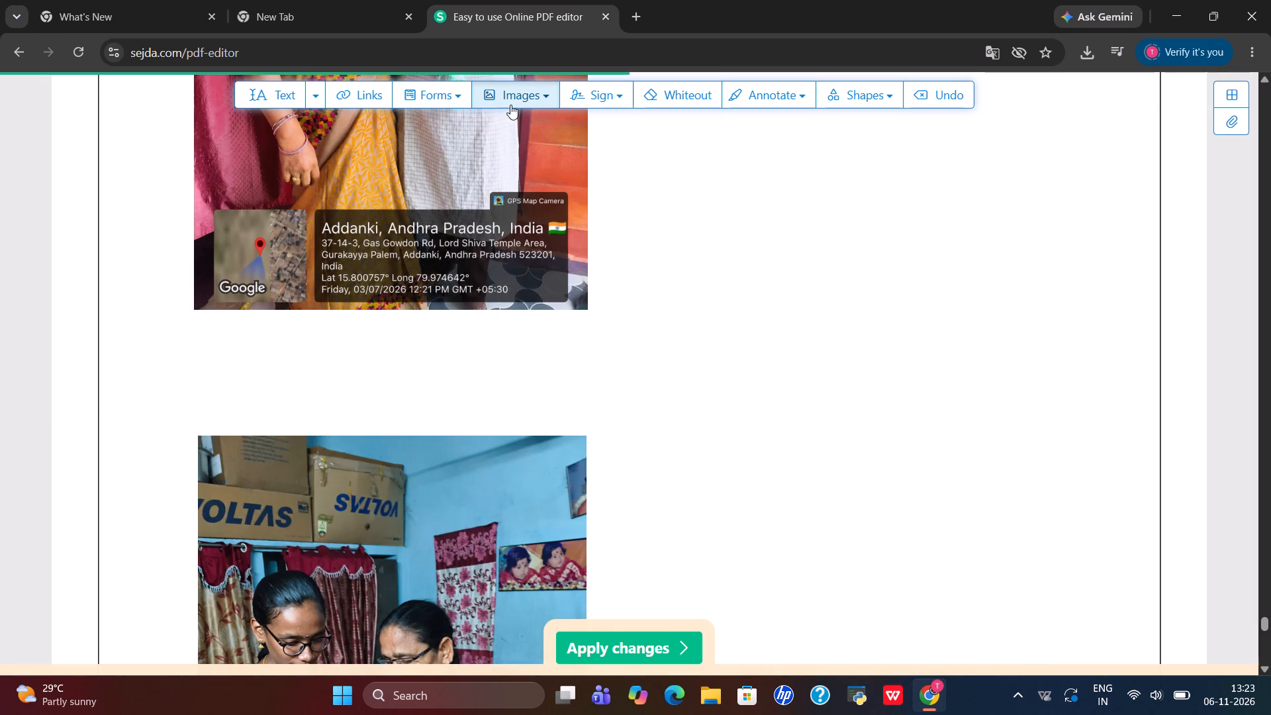
click(512, 97)
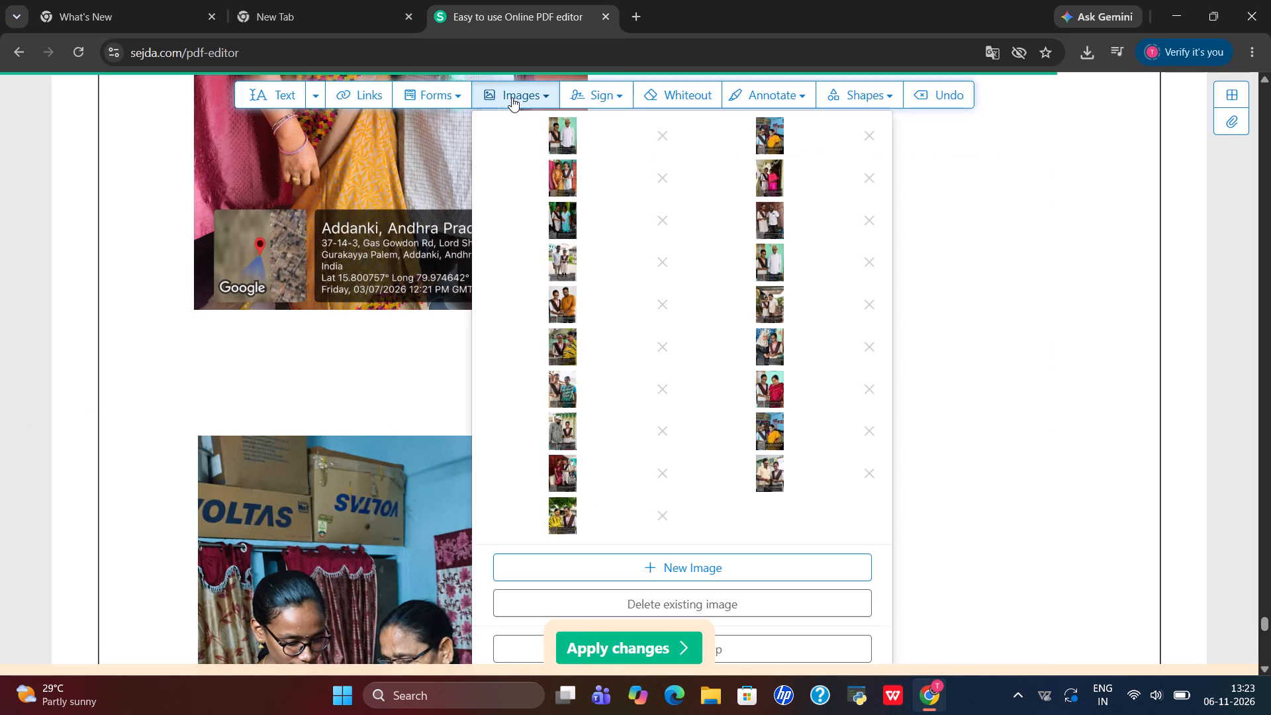
scroll(612, 442, up, 1)
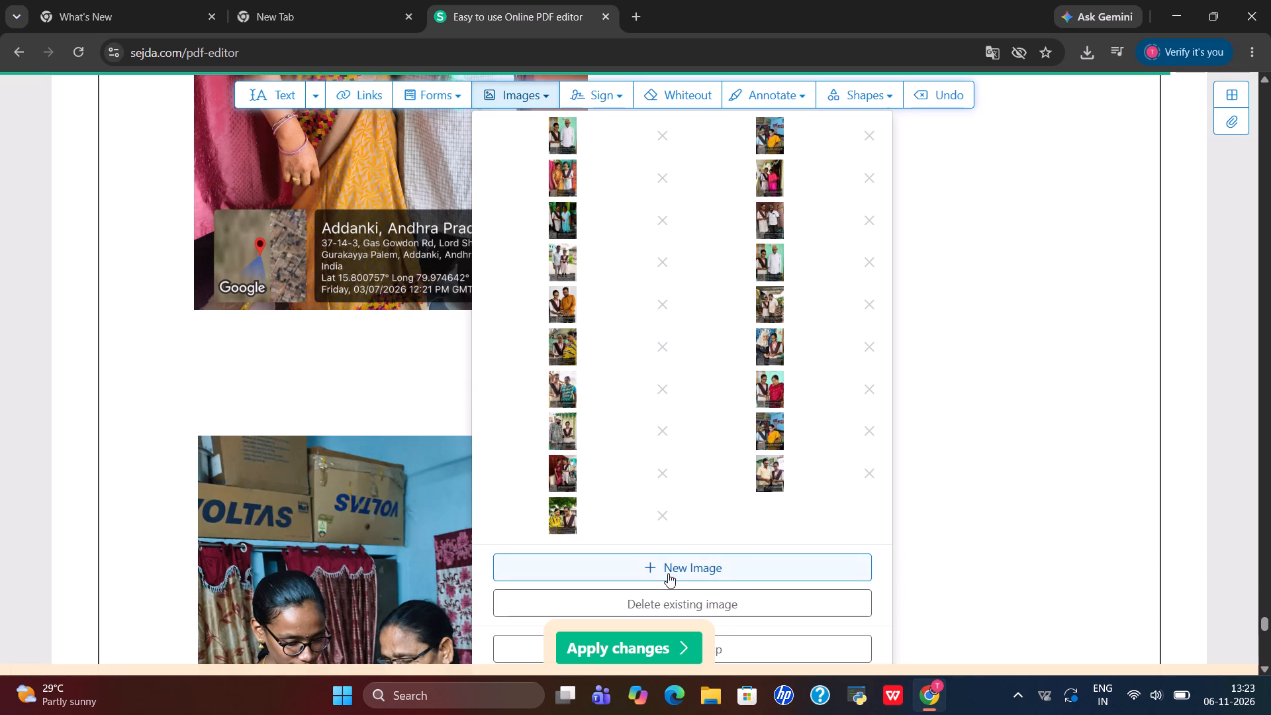
click(668, 571)
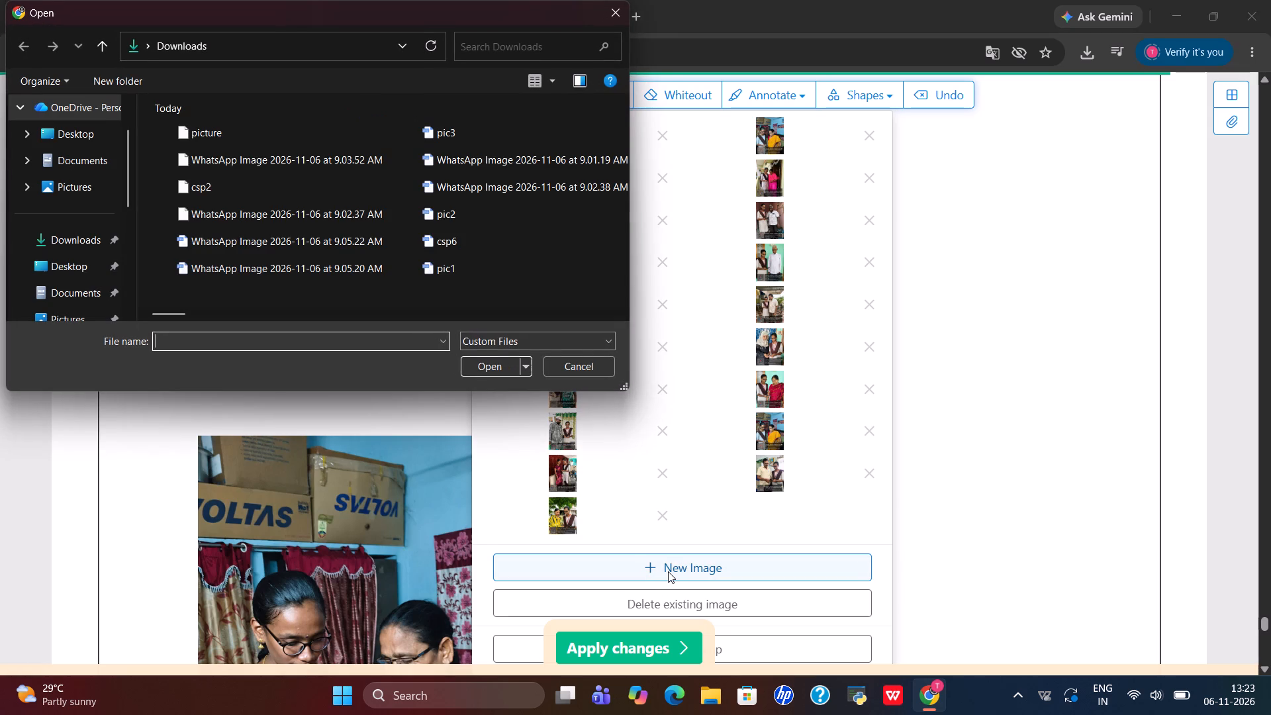
Scan the image picker's file names, and switch to File Explorer to view the photo thumbnails in the Downloads folder.
scroll(350, 242, up, 10)
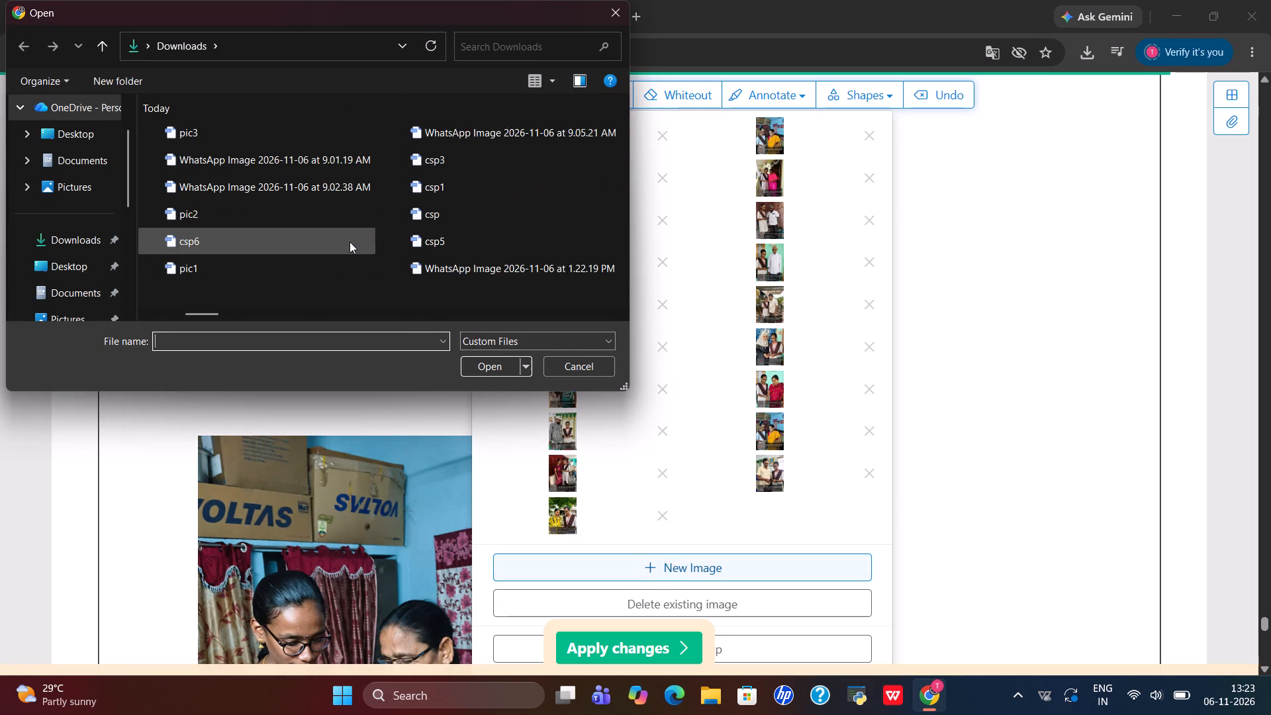
scroll(350, 242, up, 16)
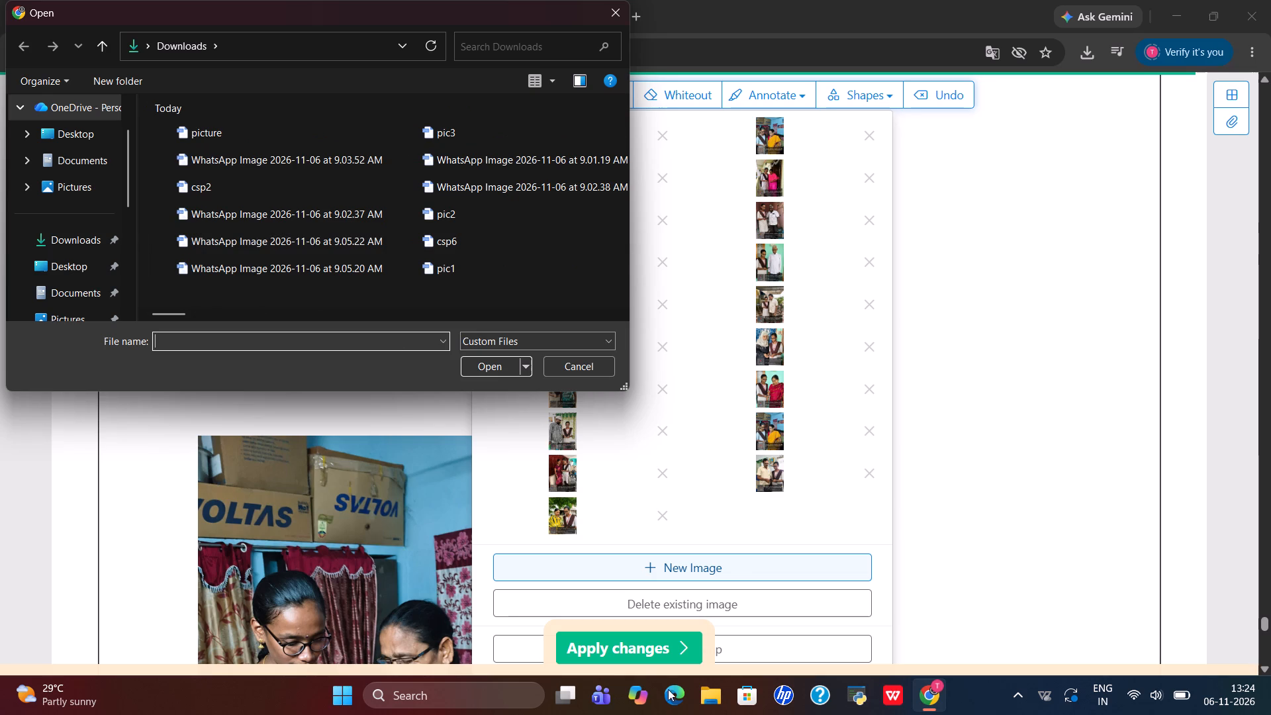
click(706, 700)
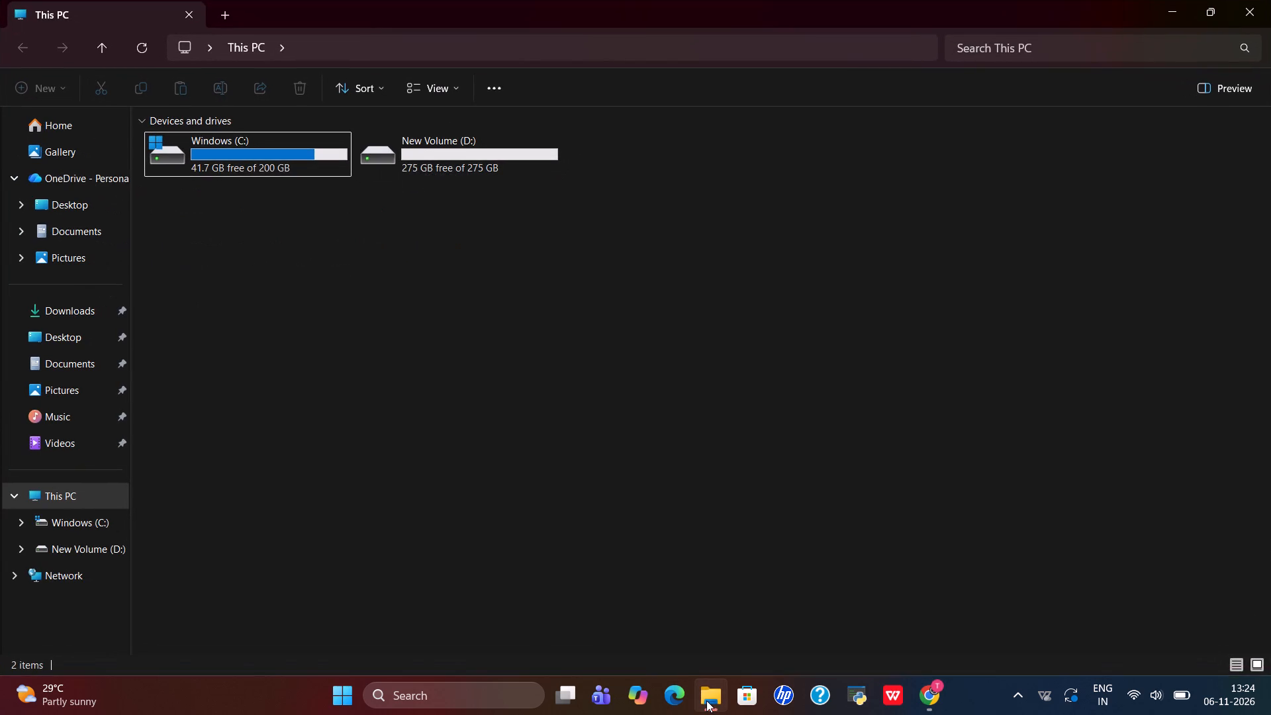
click(108, 316)
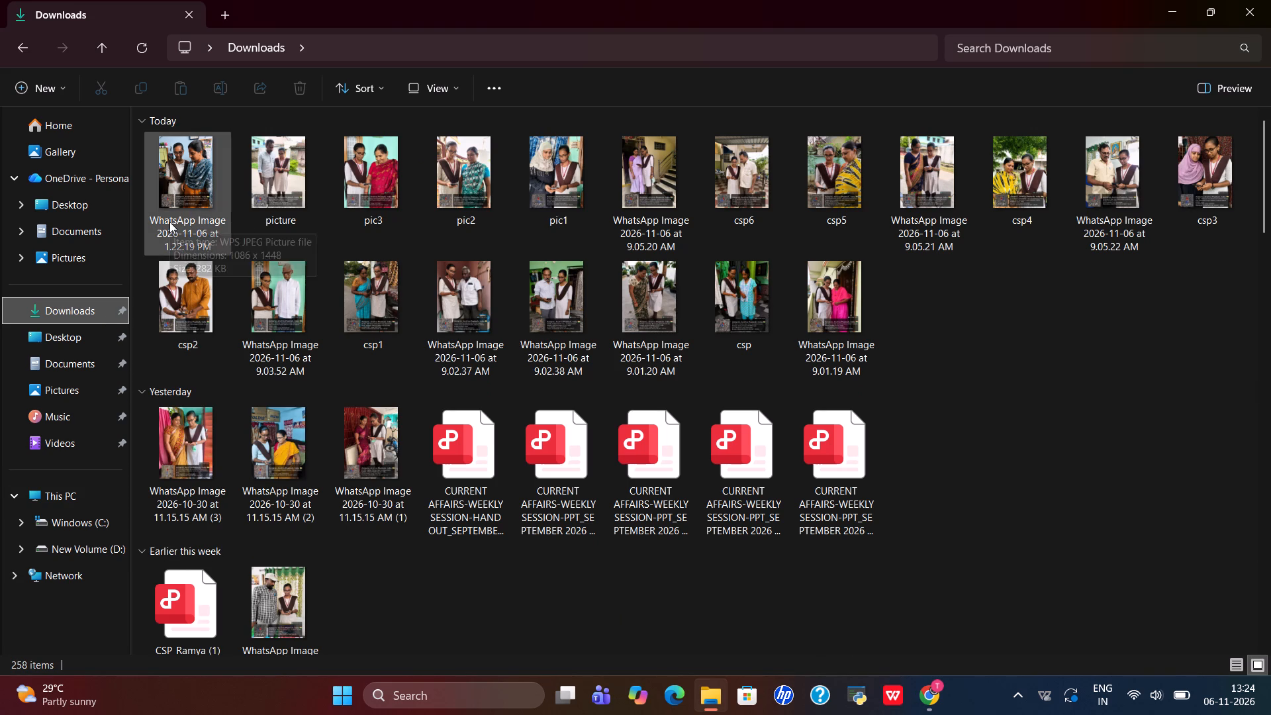
Look through the Downloads files in the browser's image picker for the next WEEK 6 photo and return to File Explorer.
click(942, 696)
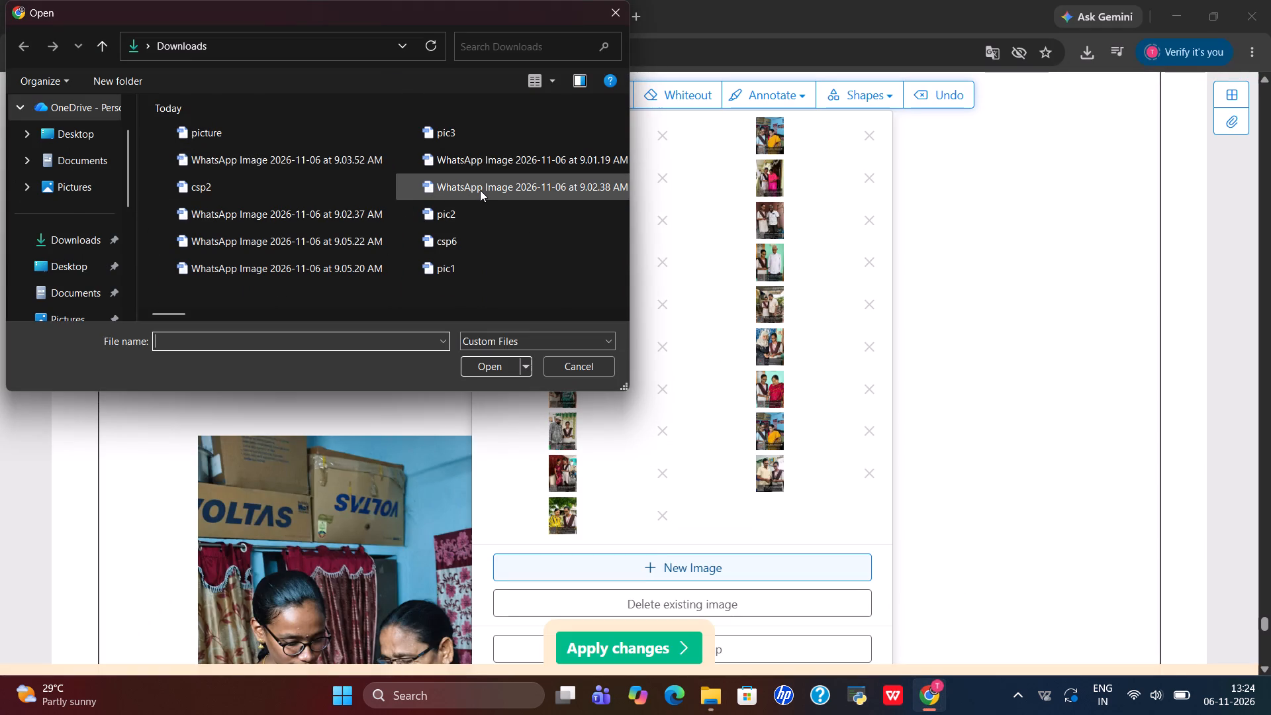
scroll(480, 190, up, 3)
scroll(480, 190, down, 1)
scroll(480, 190, up, 6)
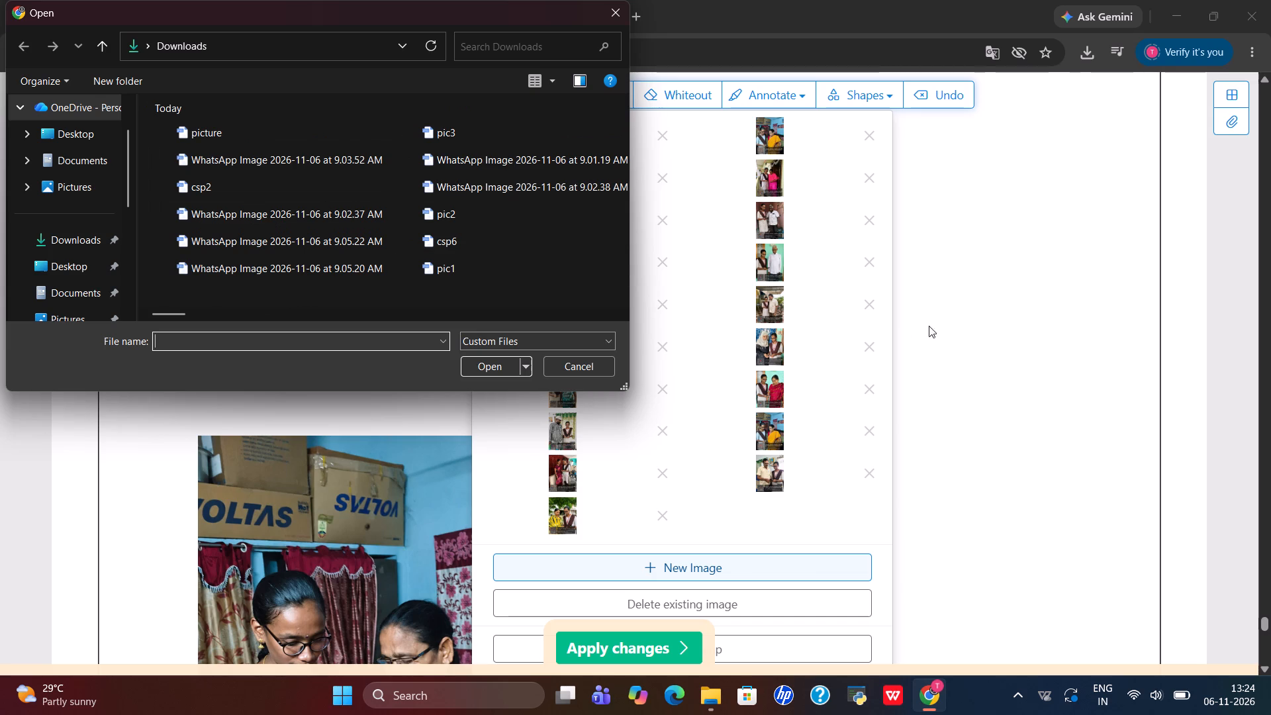
click(992, 318)
click(66, 238)
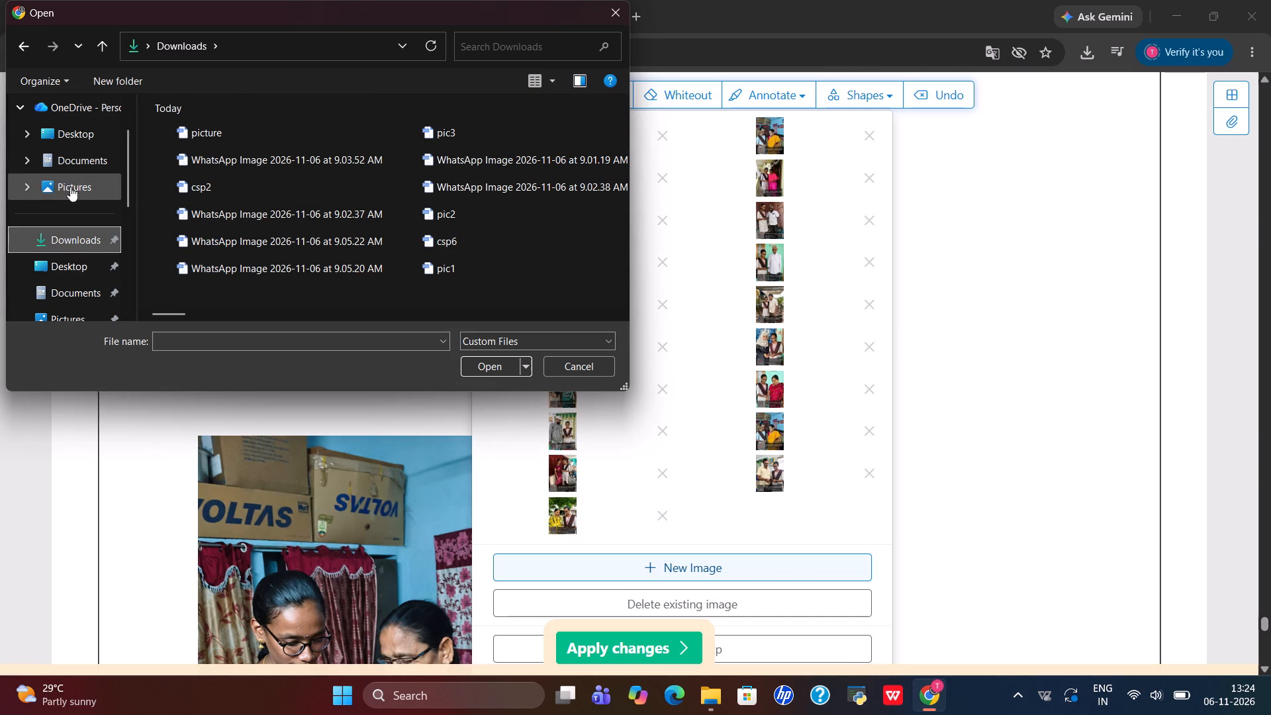
click(73, 160)
click(57, 240)
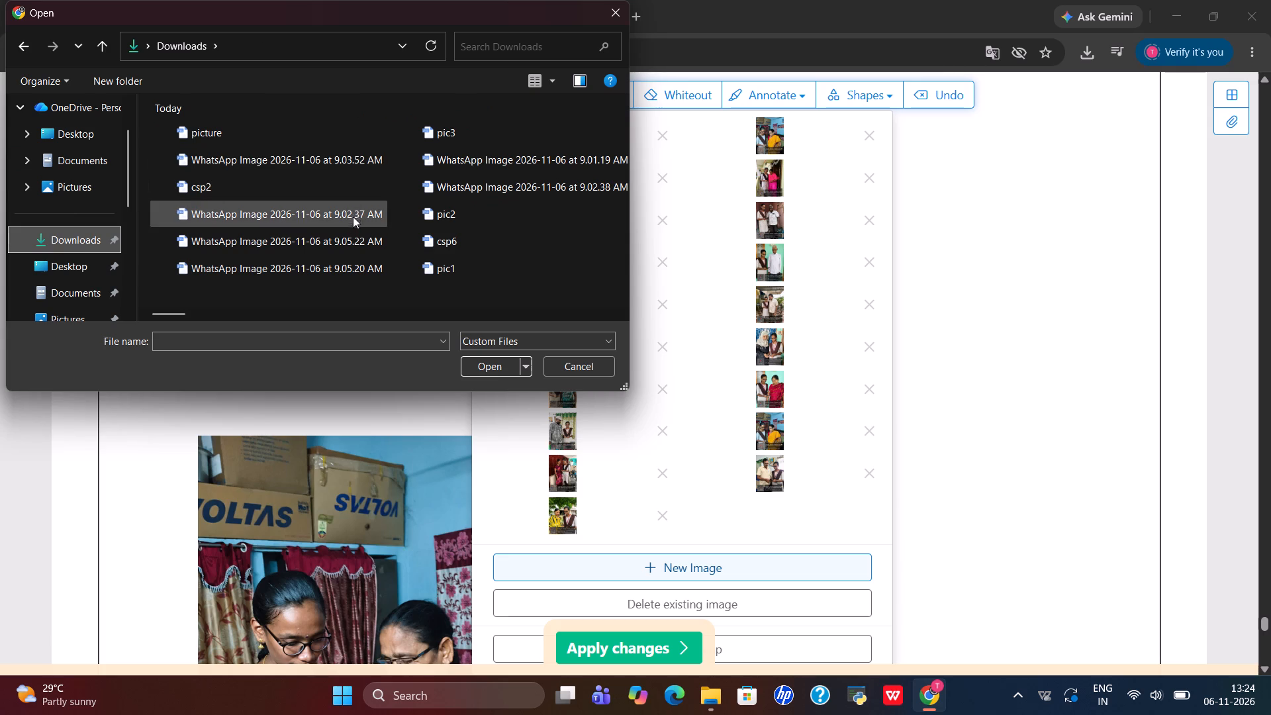
scroll(353, 228, down, 1)
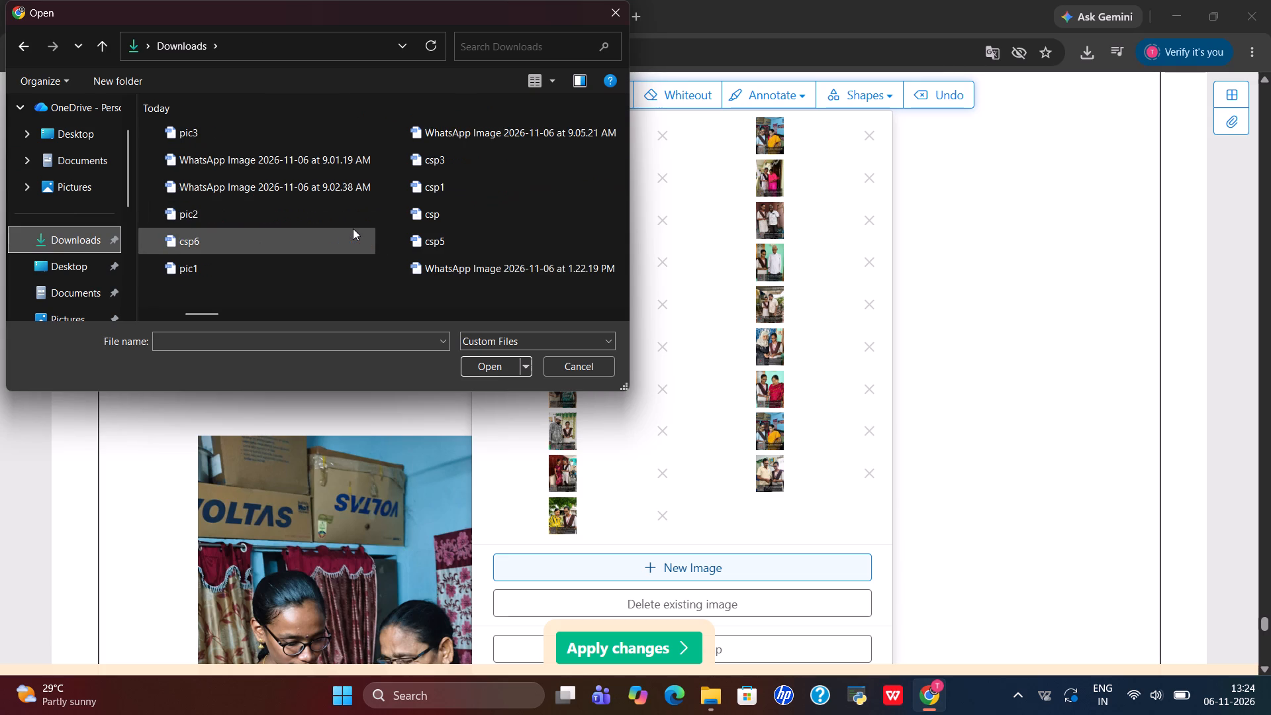
scroll(353, 228, down, 2)
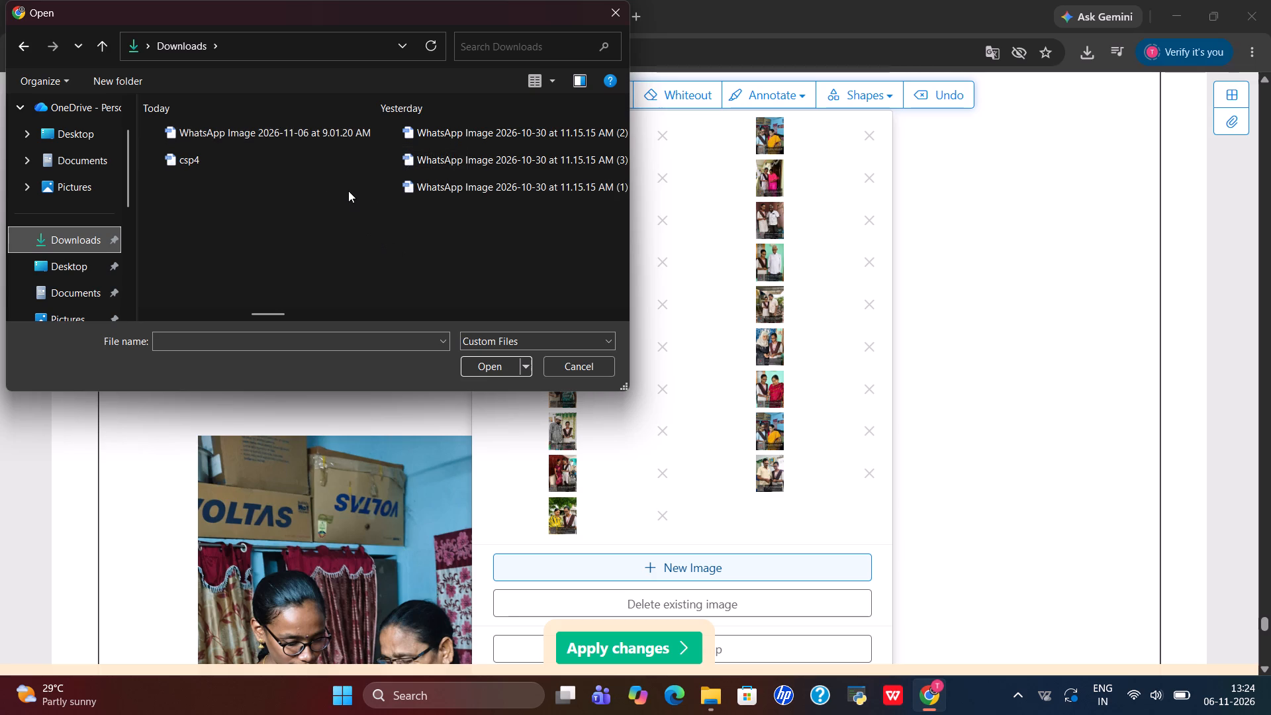
scroll(348, 191, up, 14)
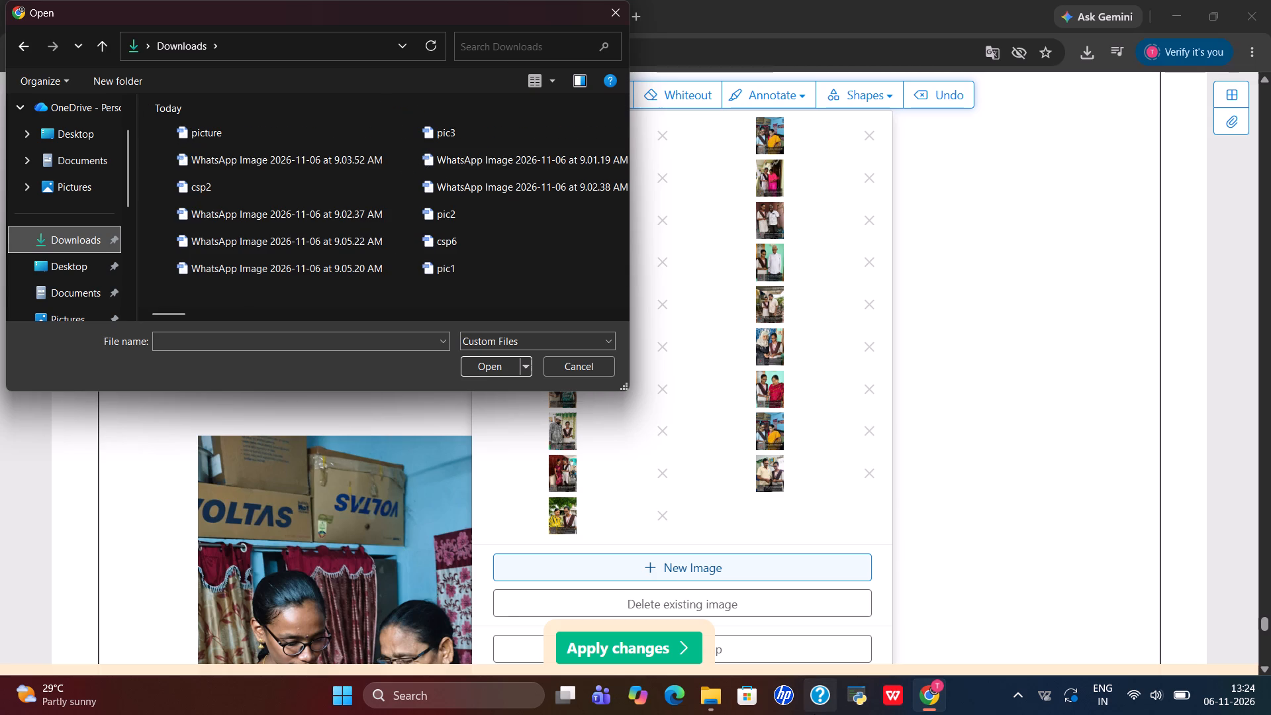
click(718, 691)
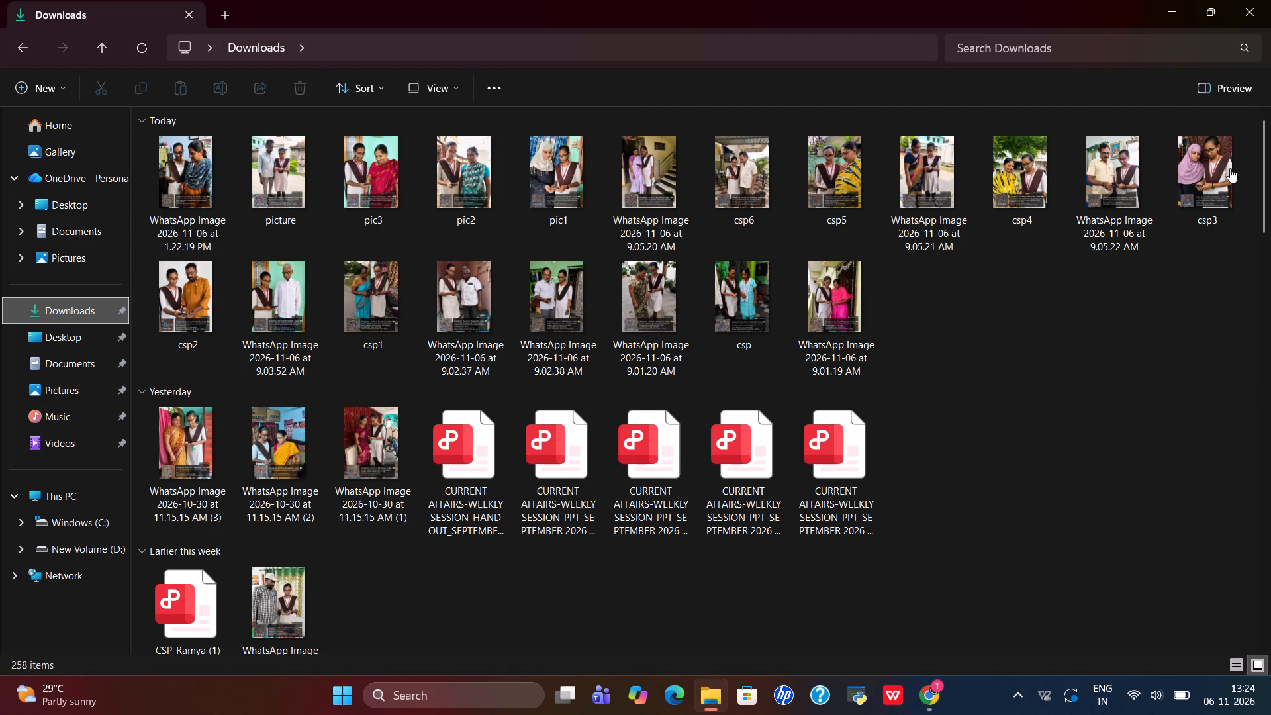
Preview the photo WhatsApp Image 2026-11-06 at 1.22.19 PM from the Downloads folder at larger size, then close the preview.
click(1247, 134)
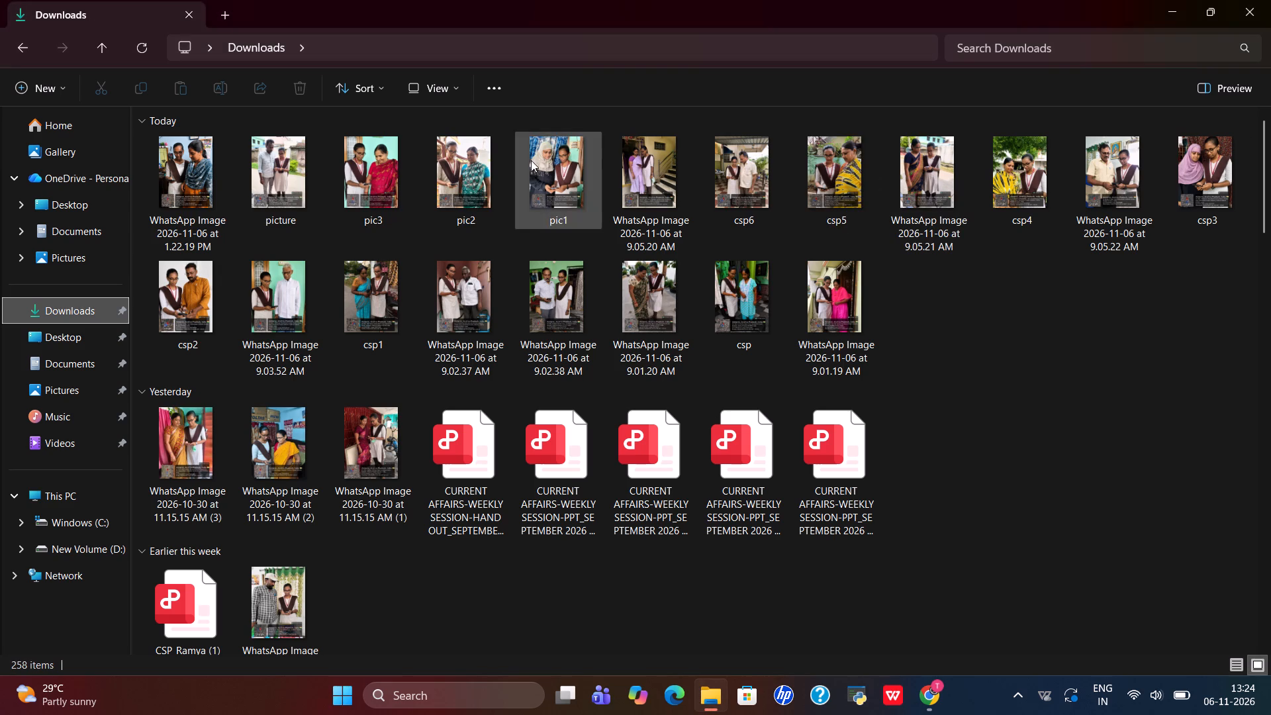
double_click(197, 157)
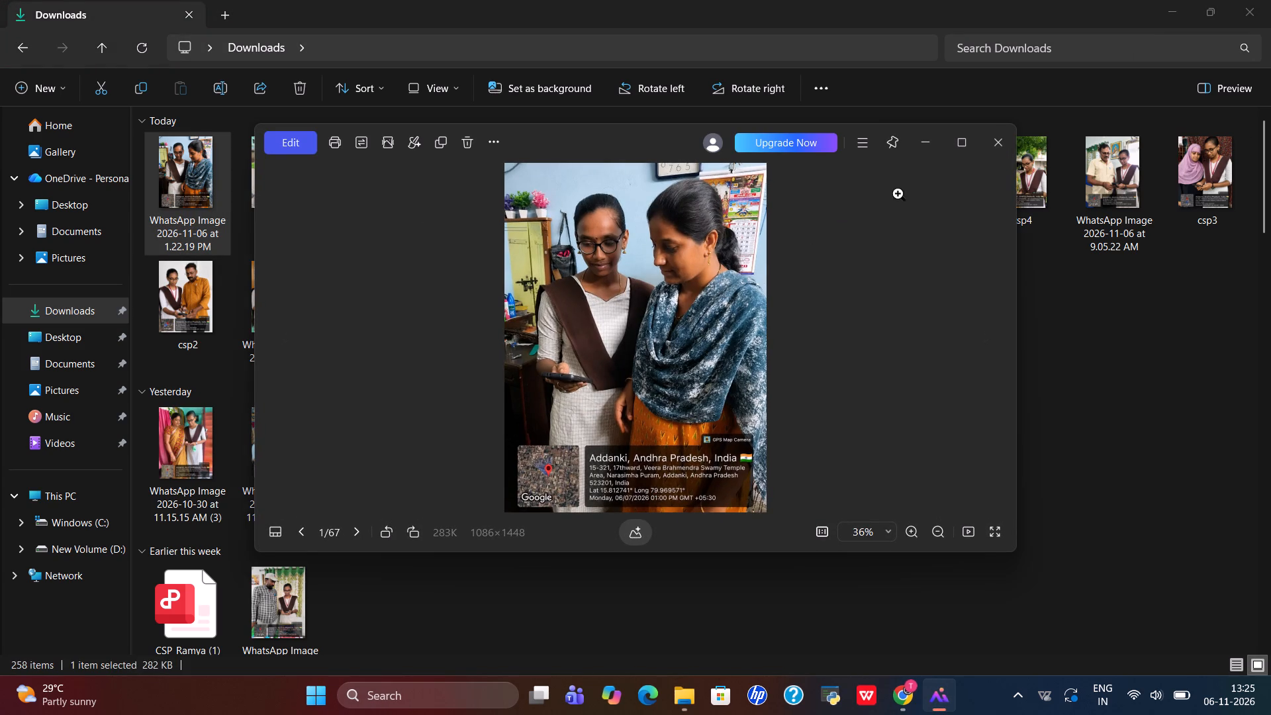
click(992, 138)
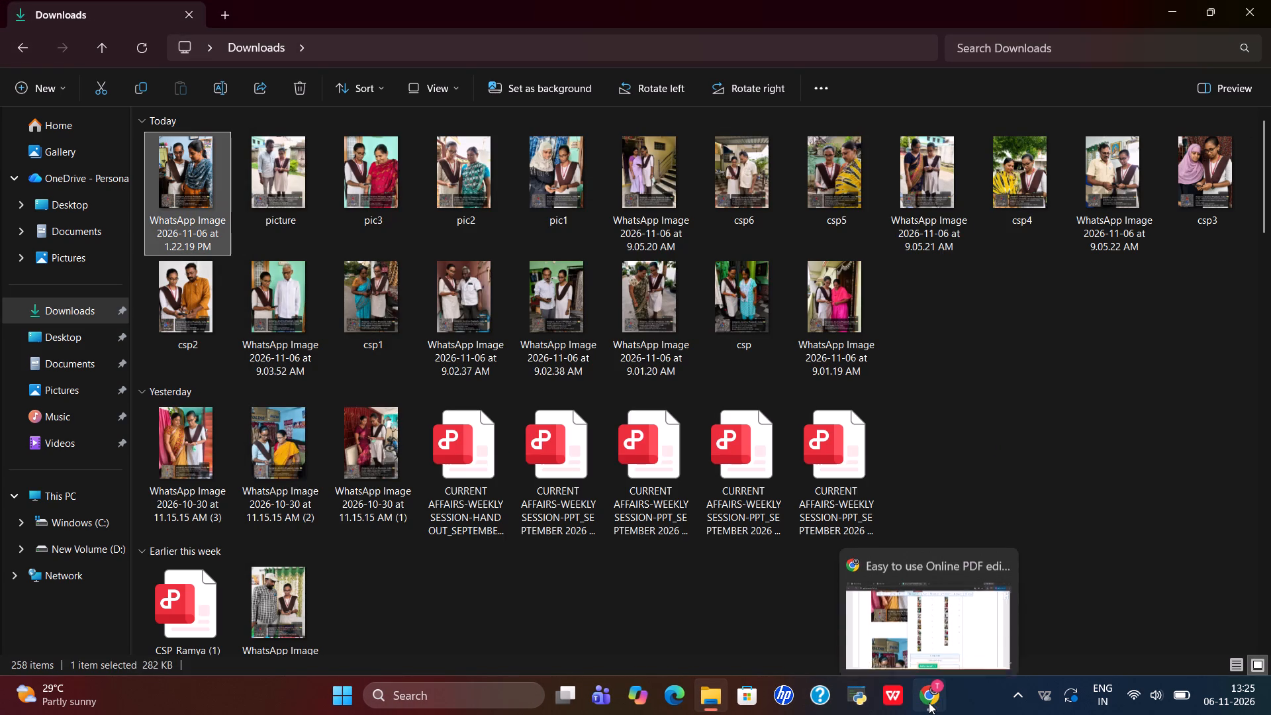
Back in the browser's PDF editor, insert WhatsApp Image 2026-11-06 at 1.22.19 PM.jpeg beside the existing WEEK 6 photos.
click(923, 704)
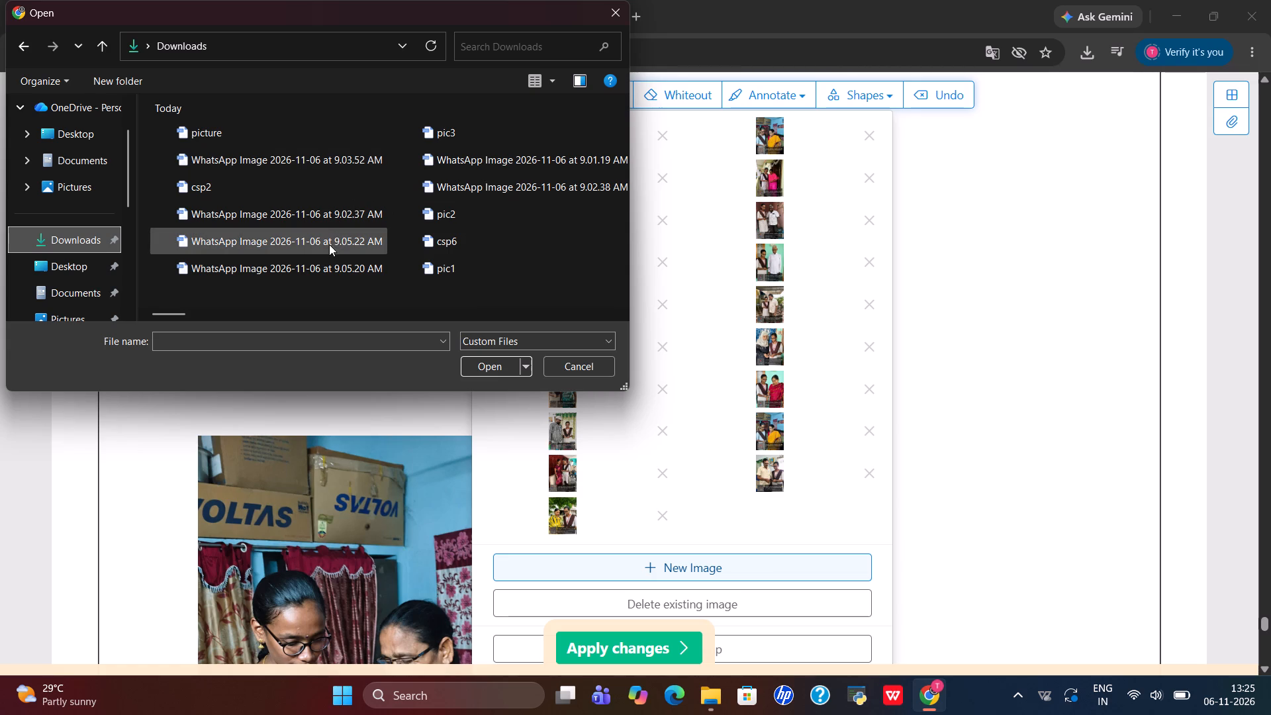
click(327, 341)
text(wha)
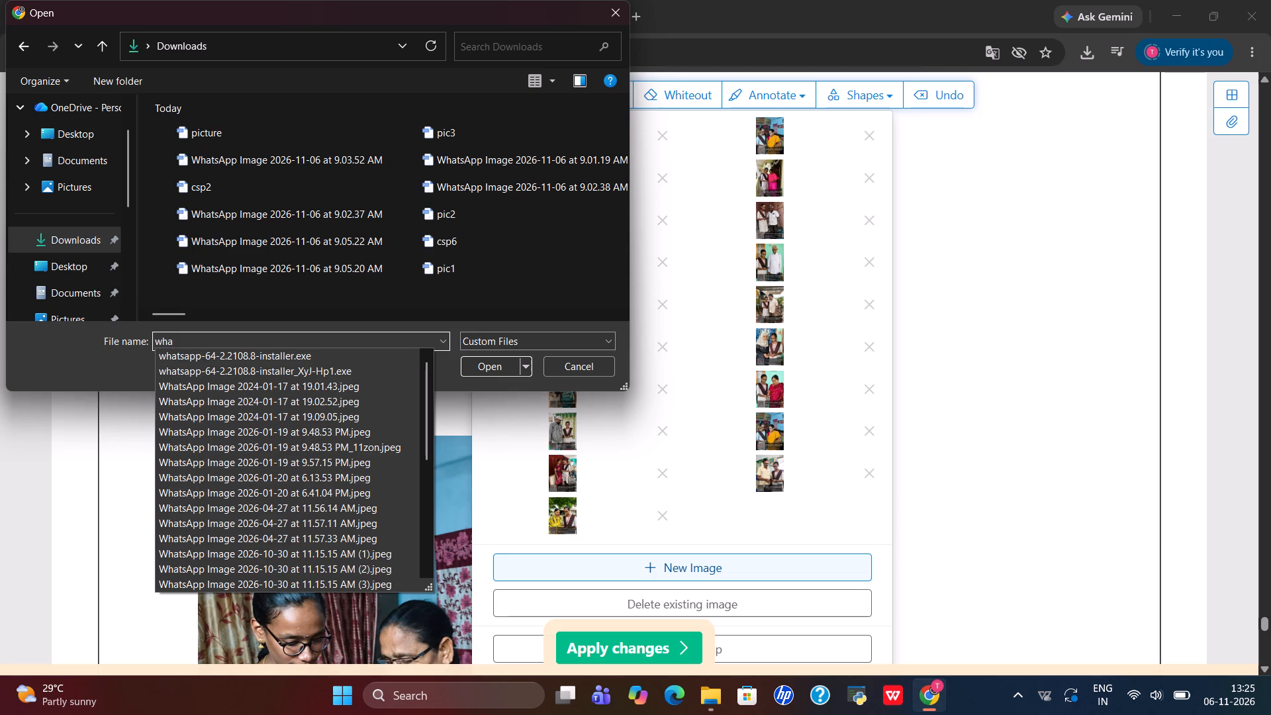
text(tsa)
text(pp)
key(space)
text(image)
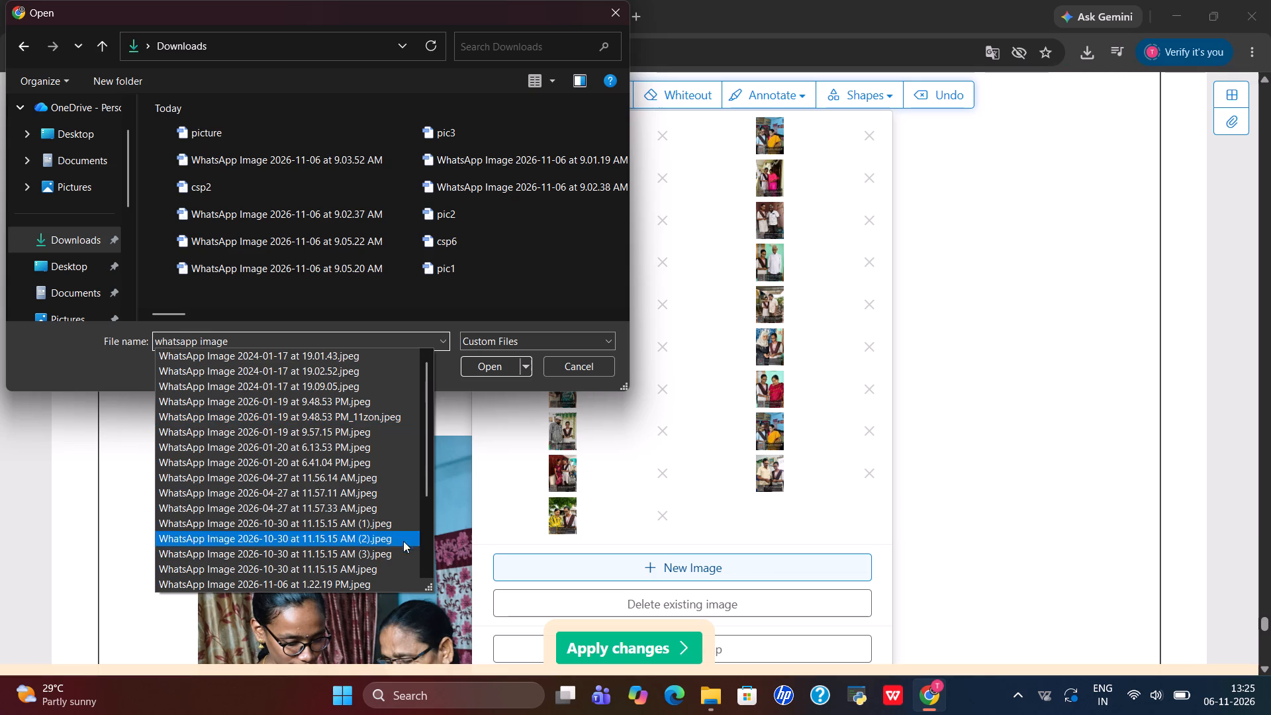
click(379, 583)
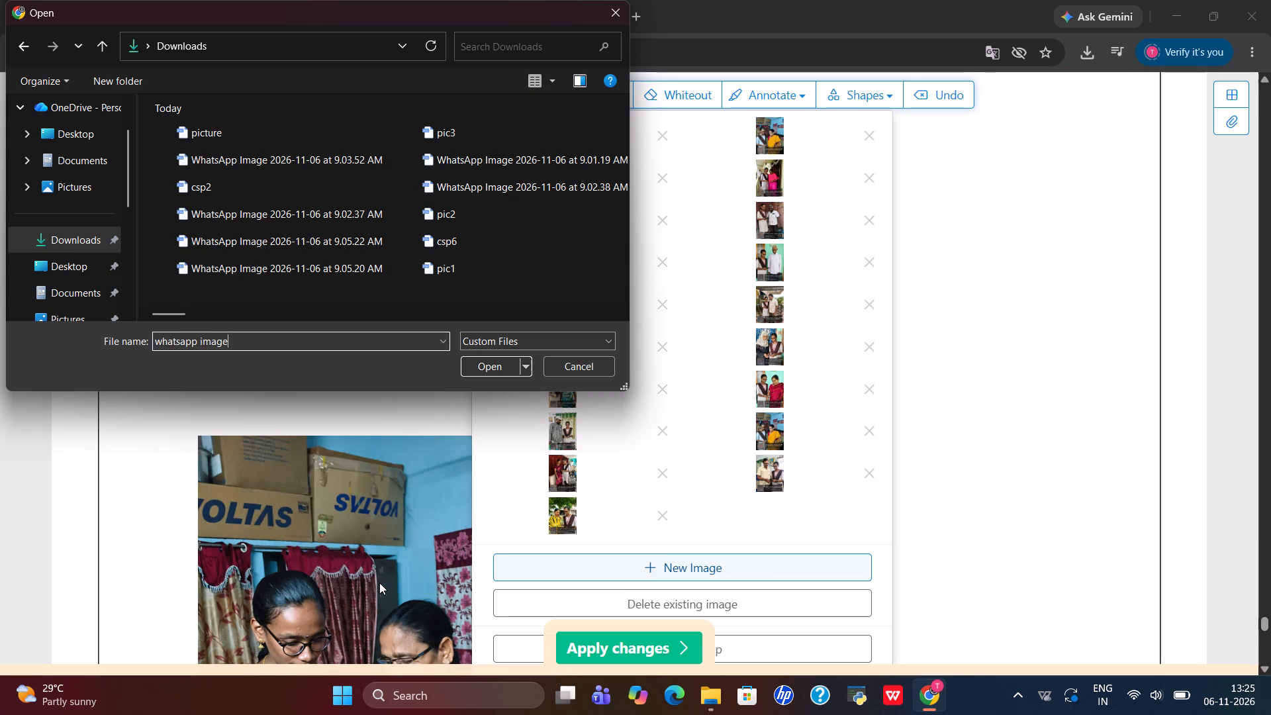
click(502, 363)
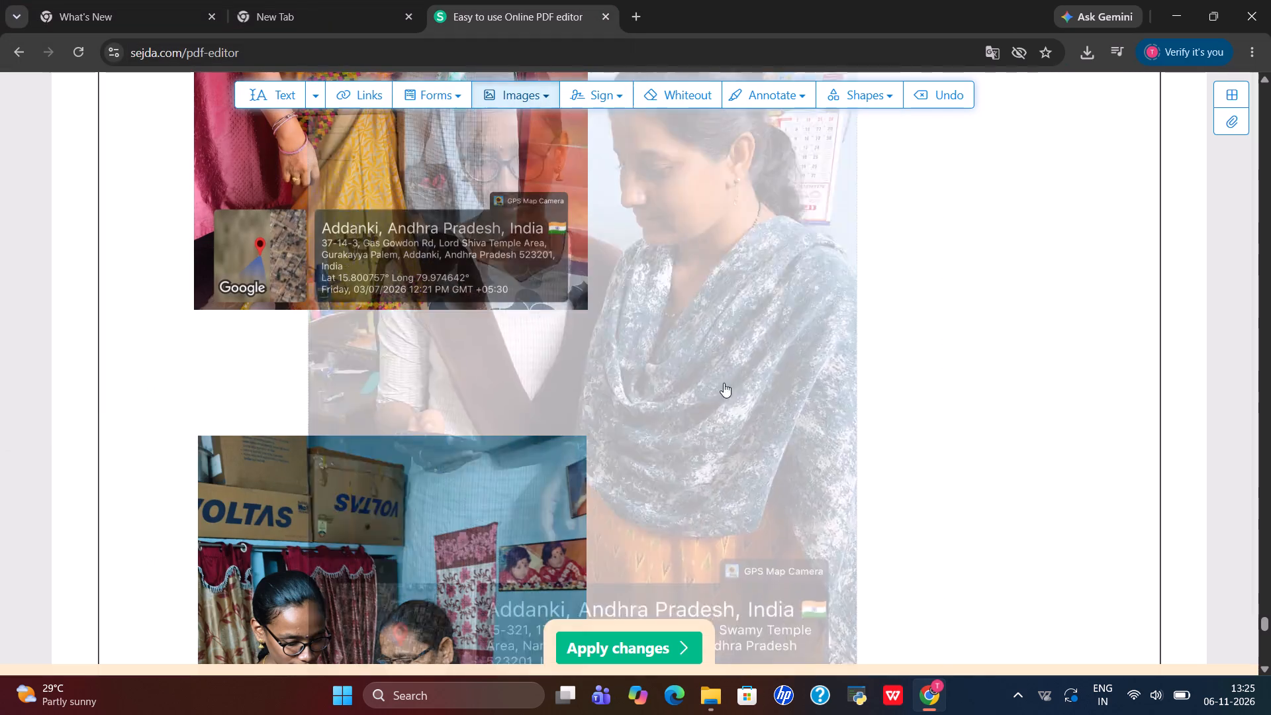
click(889, 362)
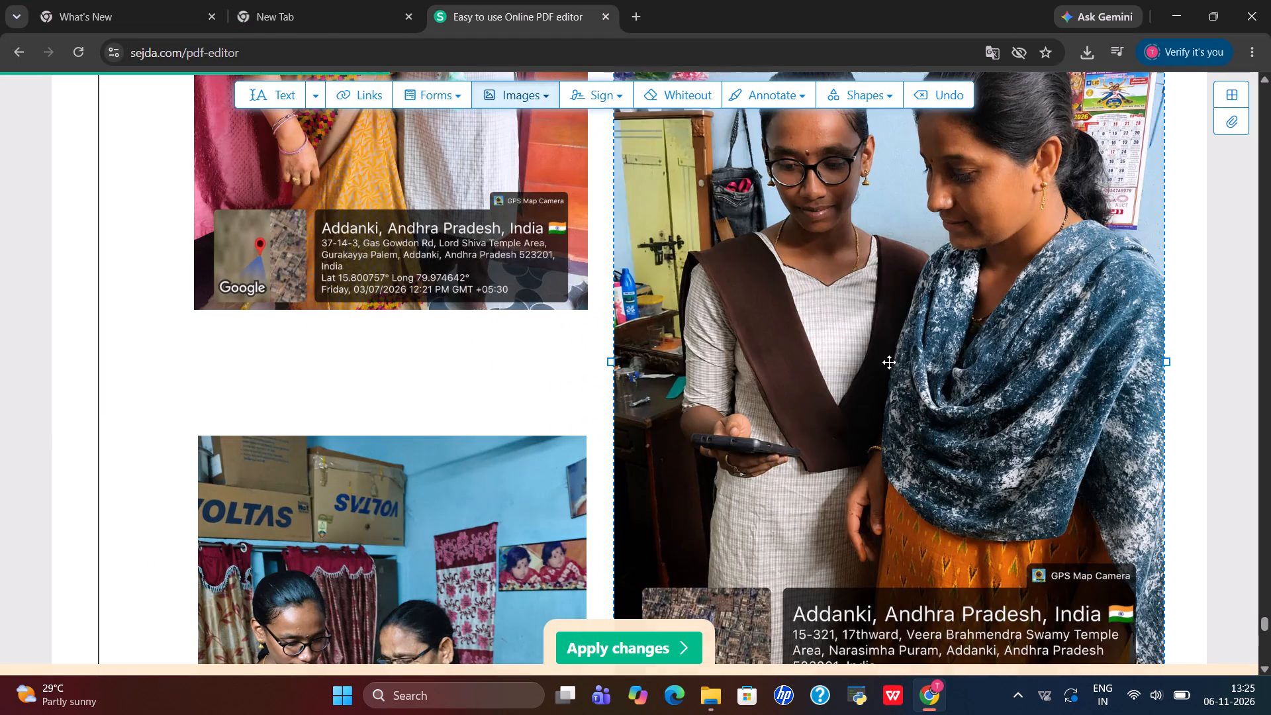
Shrink the newly inserted photo proportionally from its upper edge to nearly the width of the neighbouring WEEK 6 photos.
scroll(931, 267, up, 3)
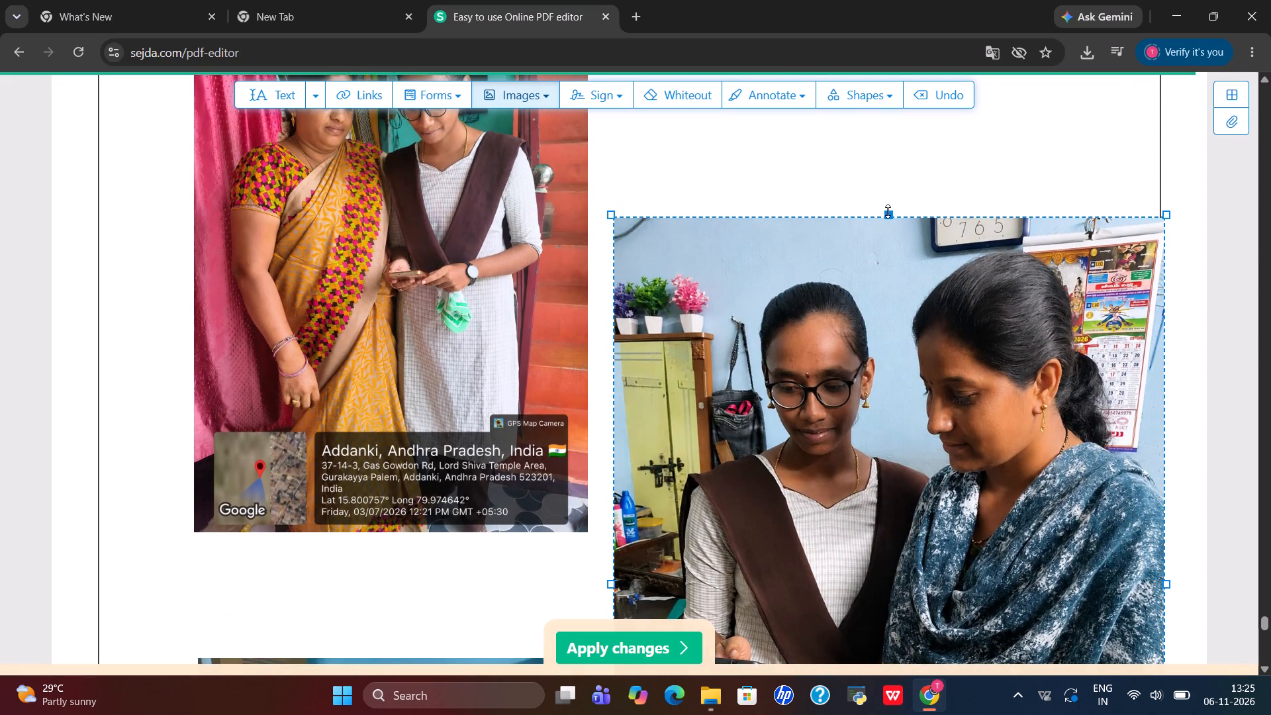
drag(888, 211, 867, 446)
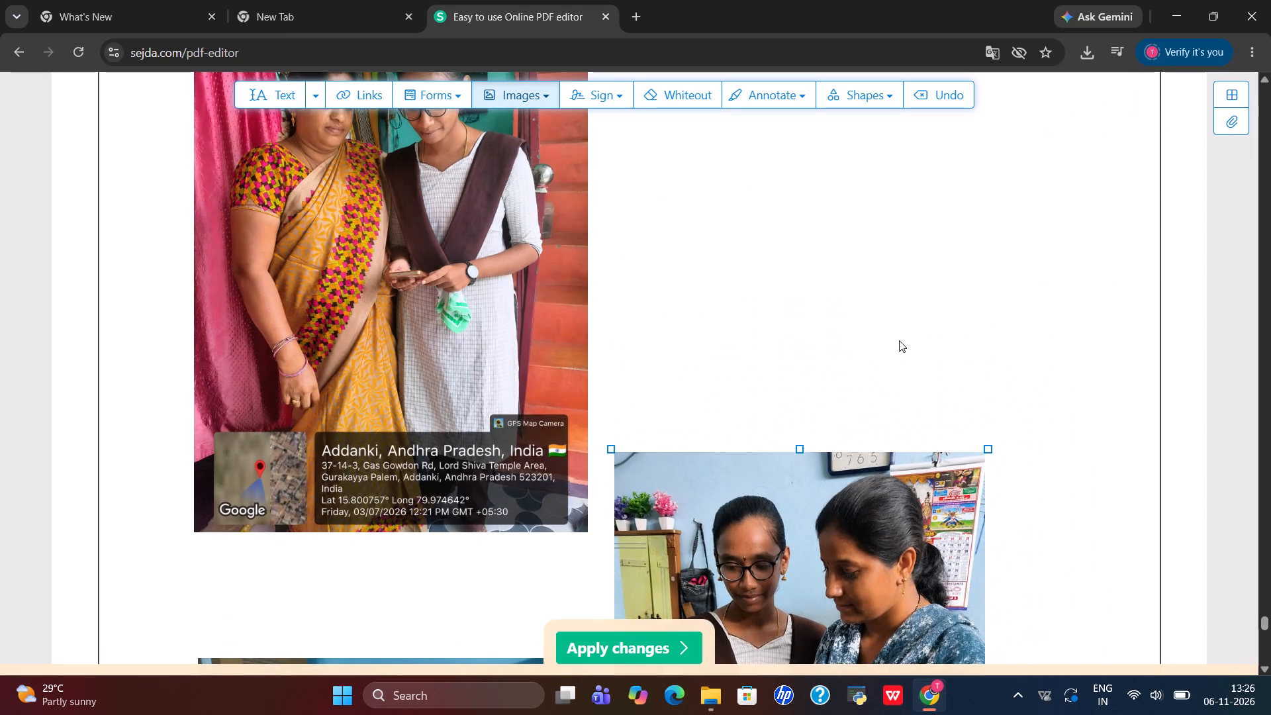
Lay the new photo with the wall calendar over the cardboard-box photo and adjust its size to match that photo's width.
drag(888, 333, 474, 540)
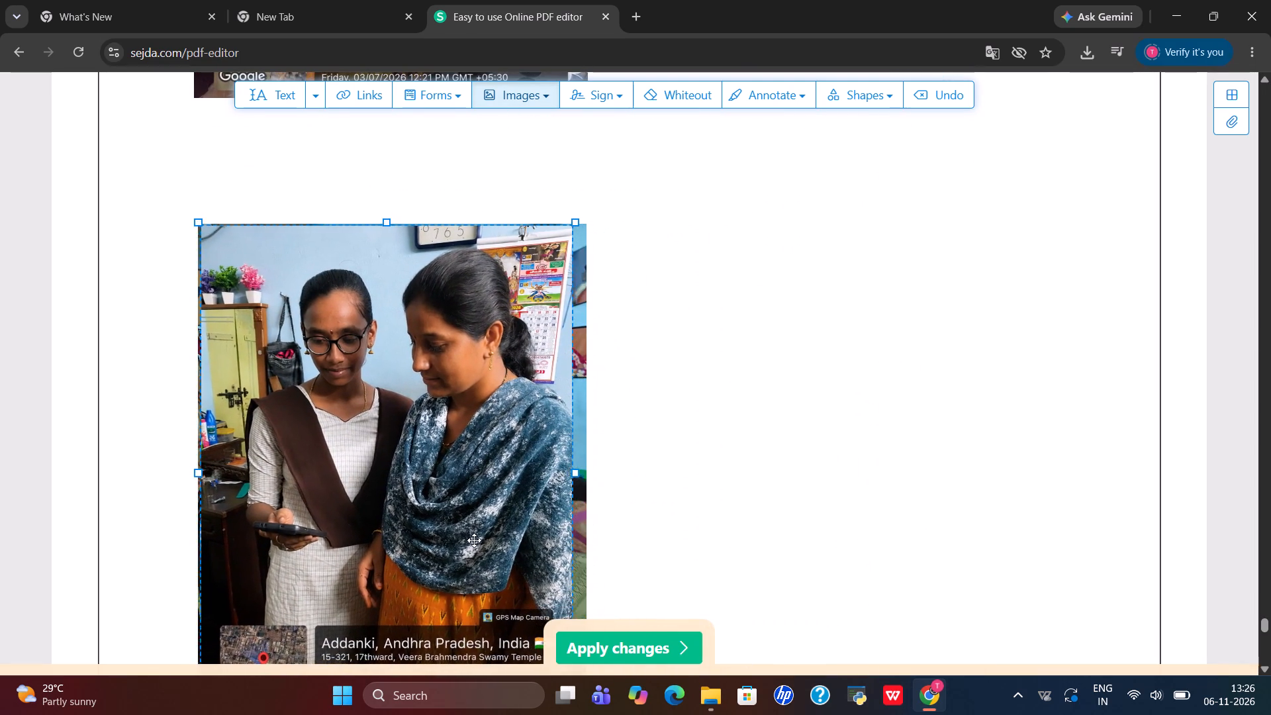
drag(474, 540, 481, 553)
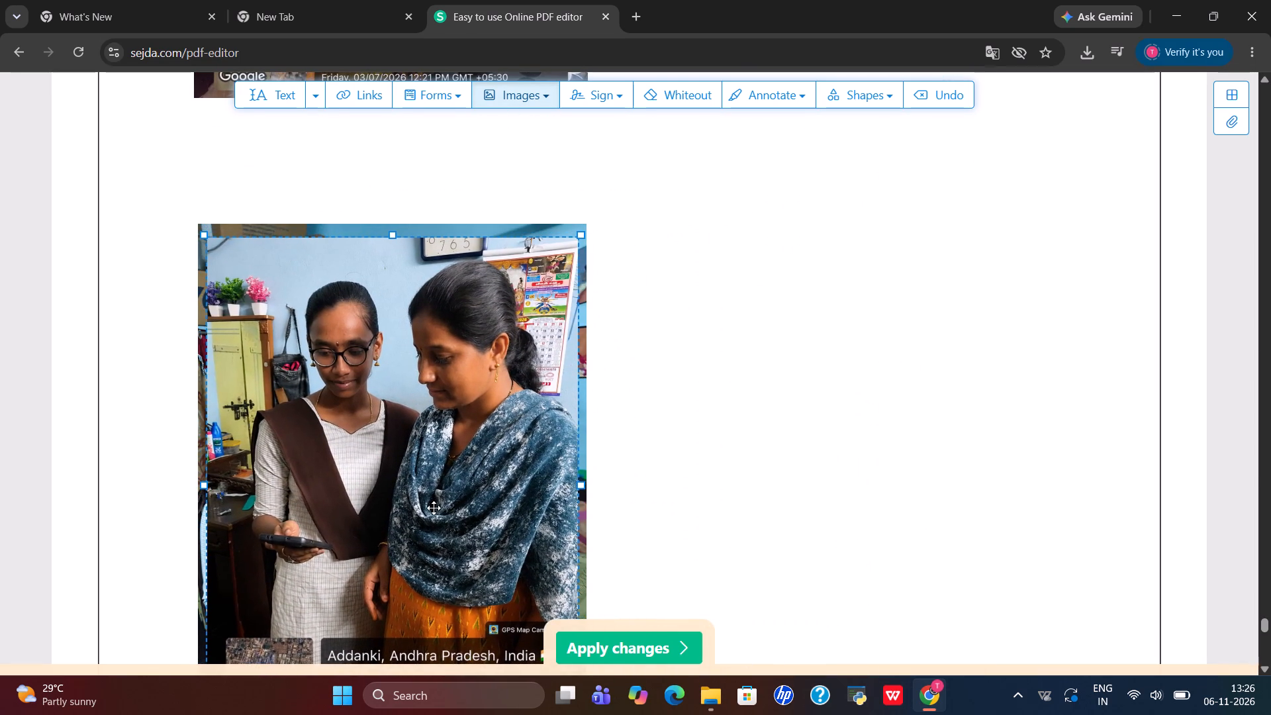
drag(393, 234, 373, 223)
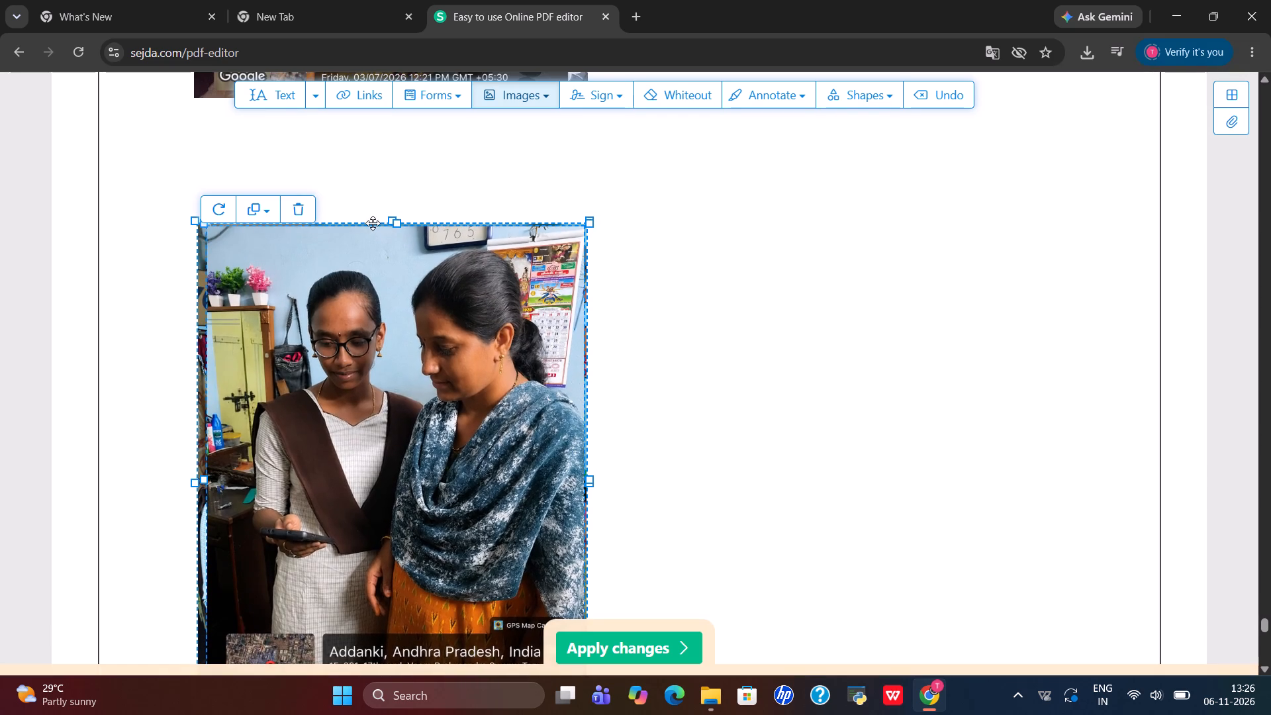
drag(373, 223, 363, 222)
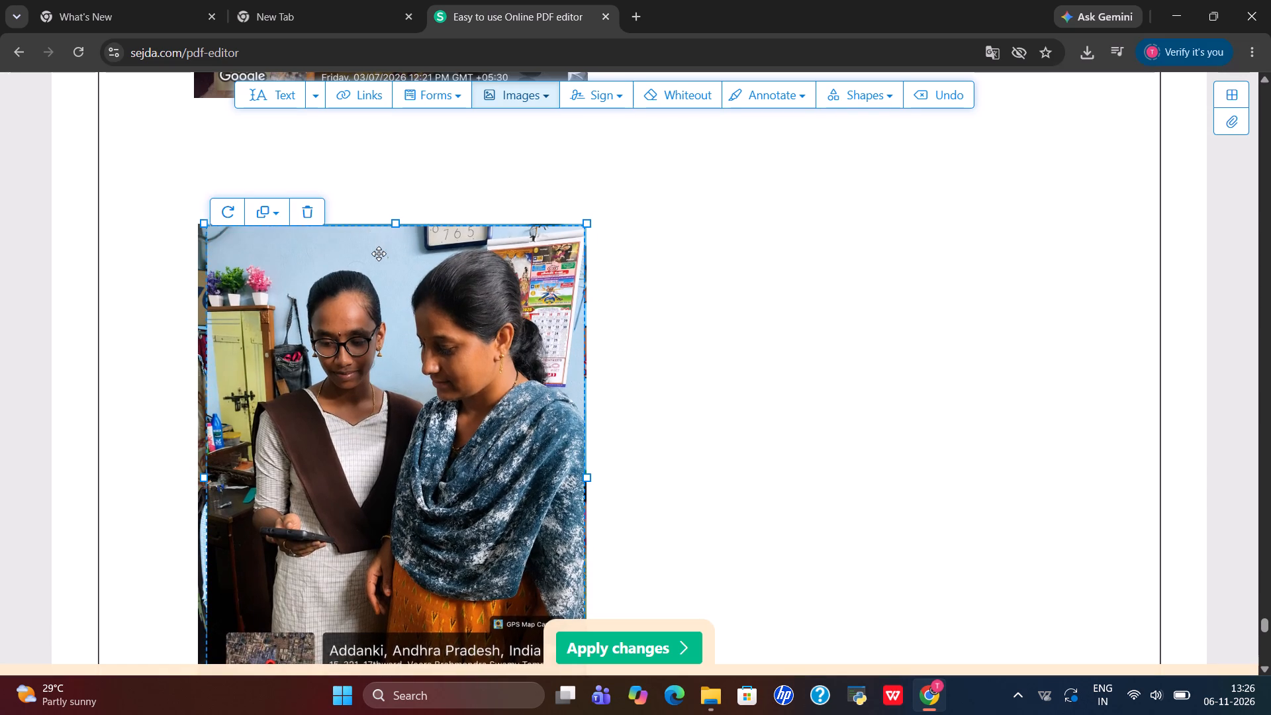
drag(379, 254, 375, 260)
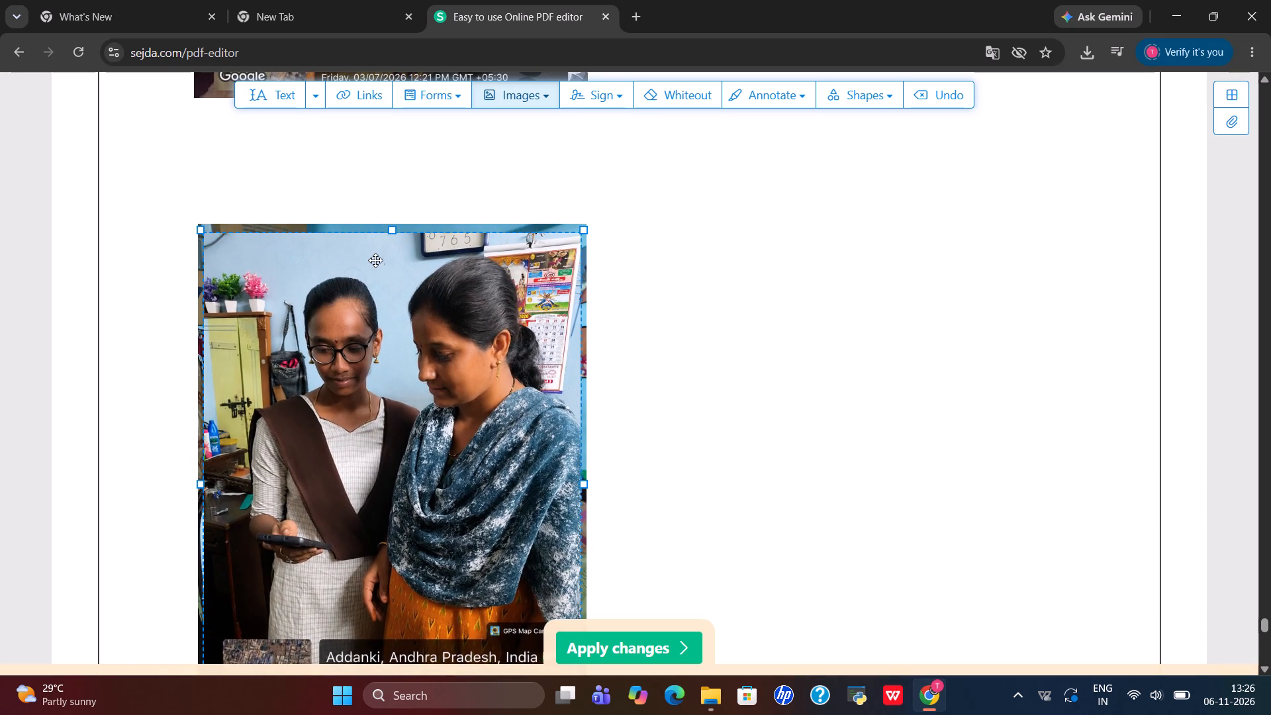
drag(390, 230, 382, 220)
drag(371, 267, 371, 271)
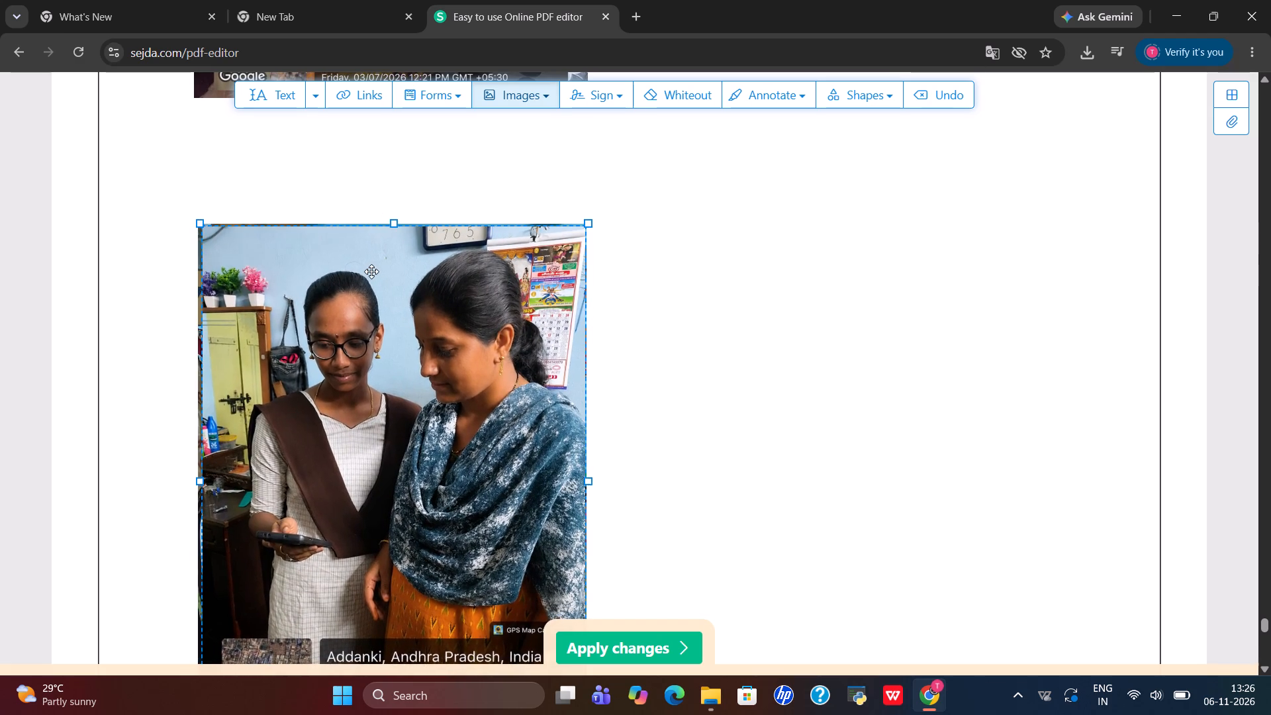
drag(371, 271, 369, 275)
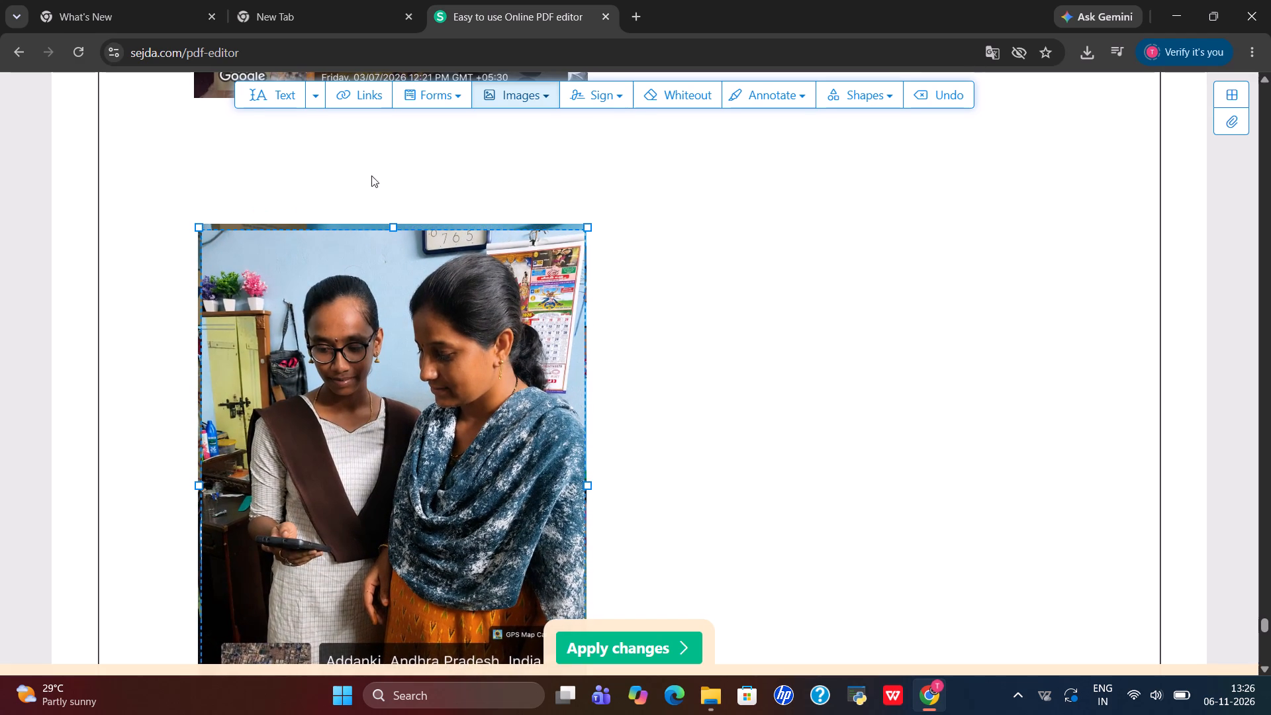
drag(393, 225, 392, 218)
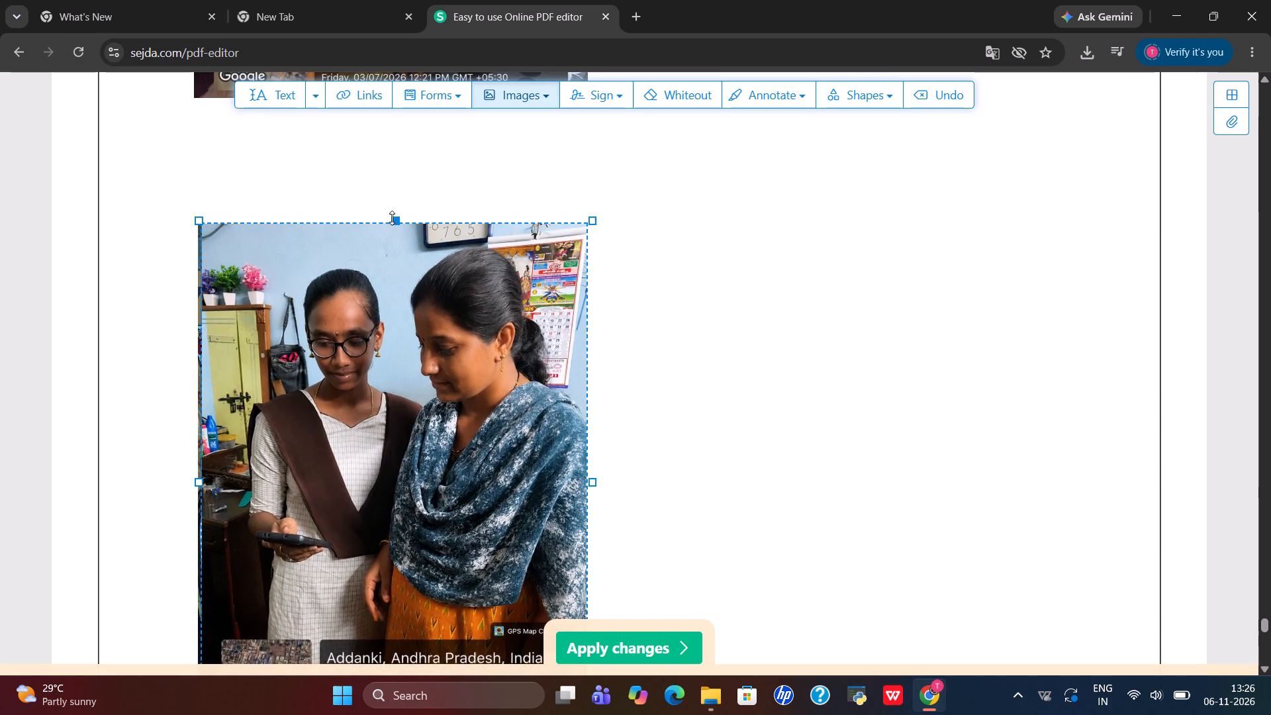
drag(392, 218, 391, 217)
click(372, 278)
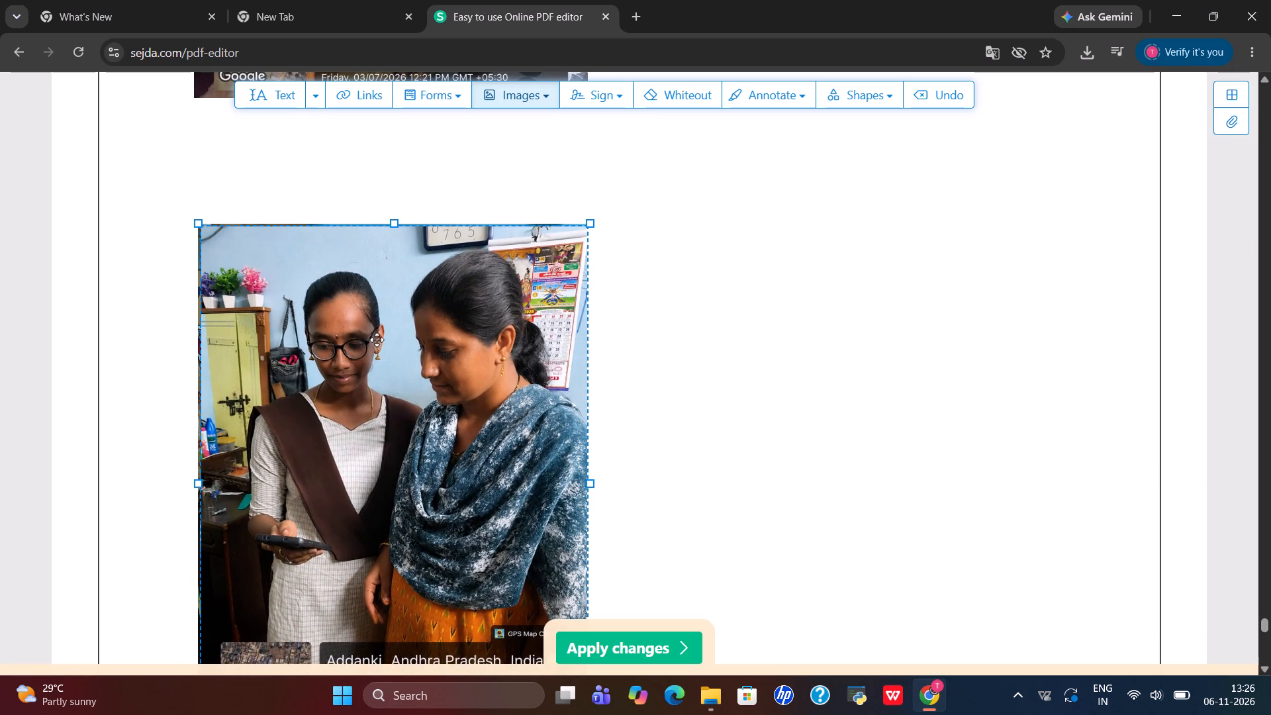
Move the wall-calendar photo beside the first photo under the WEEK 6 heading, near the page's right border, with their upper edges level.
drag(377, 340, 858, 160)
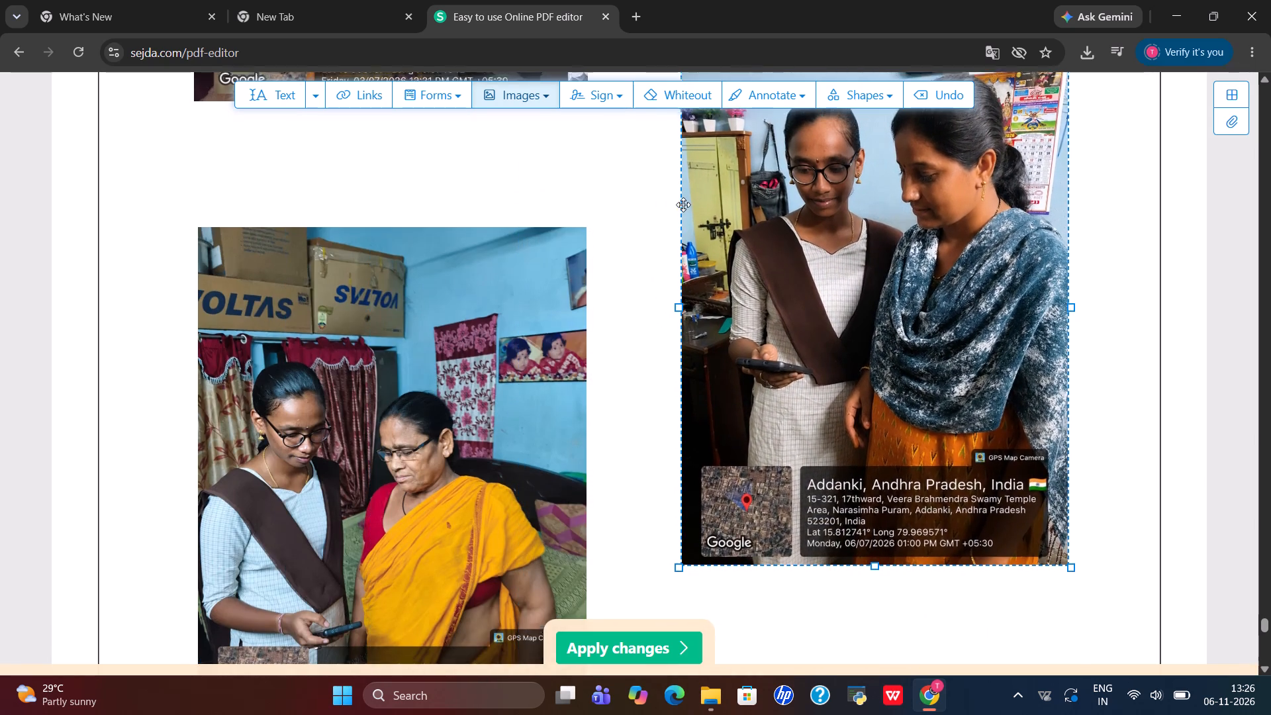
drag(793, 475, 776, 54)
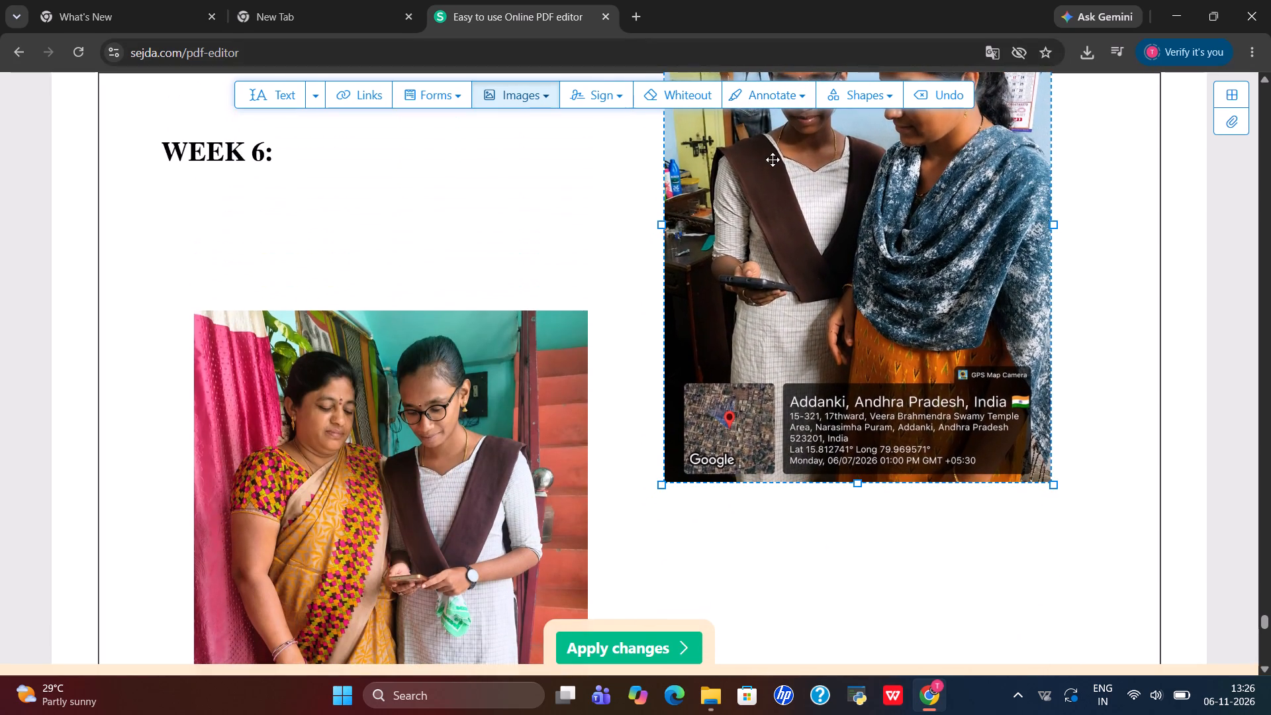
drag(773, 173, 792, 459)
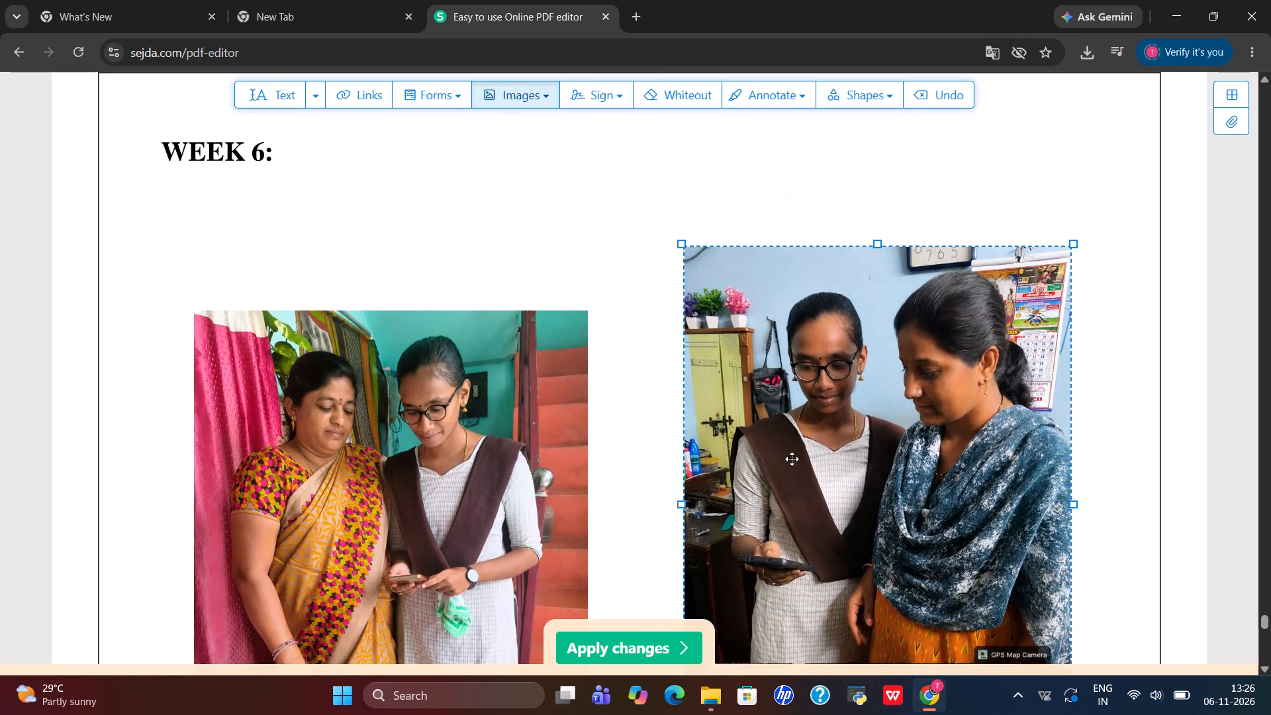
drag(792, 459, 790, 518)
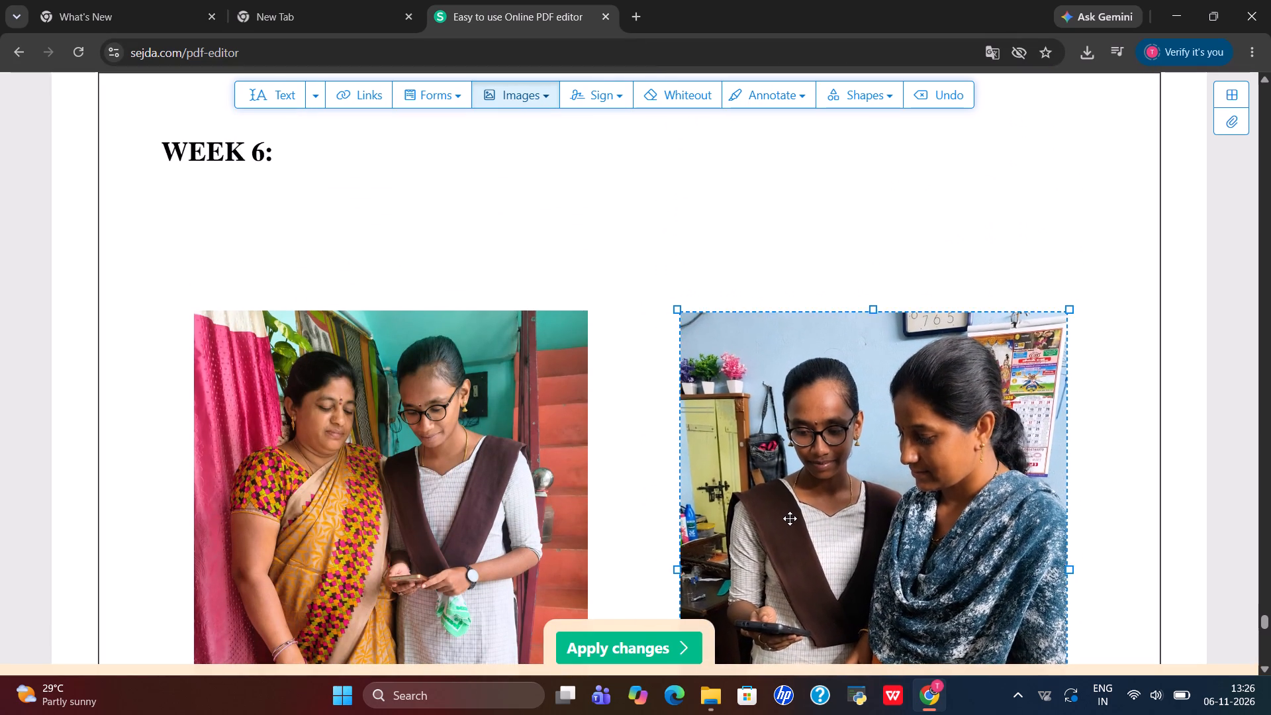
drag(790, 518, 802, 516)
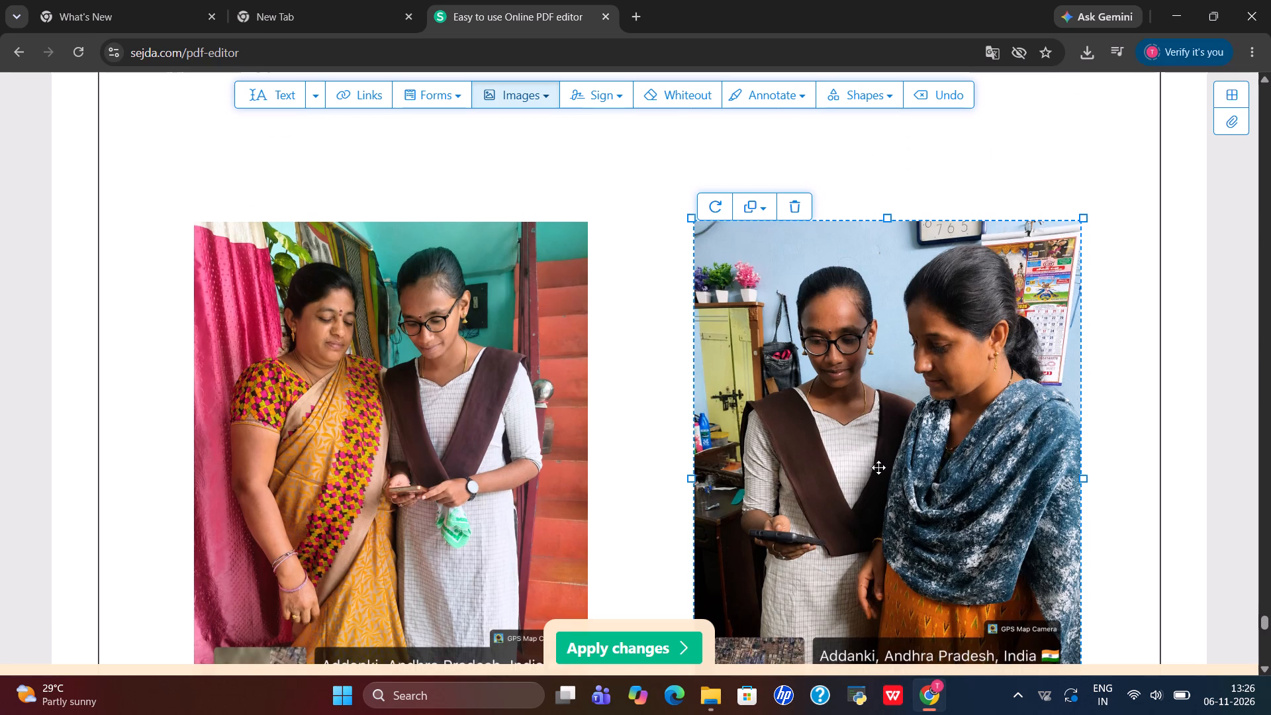
Bring the wall-calendar photo closer to the first WEEK 6 photo, leaving a narrow gap between them and their upper edges roughly level.
click(639, 447)
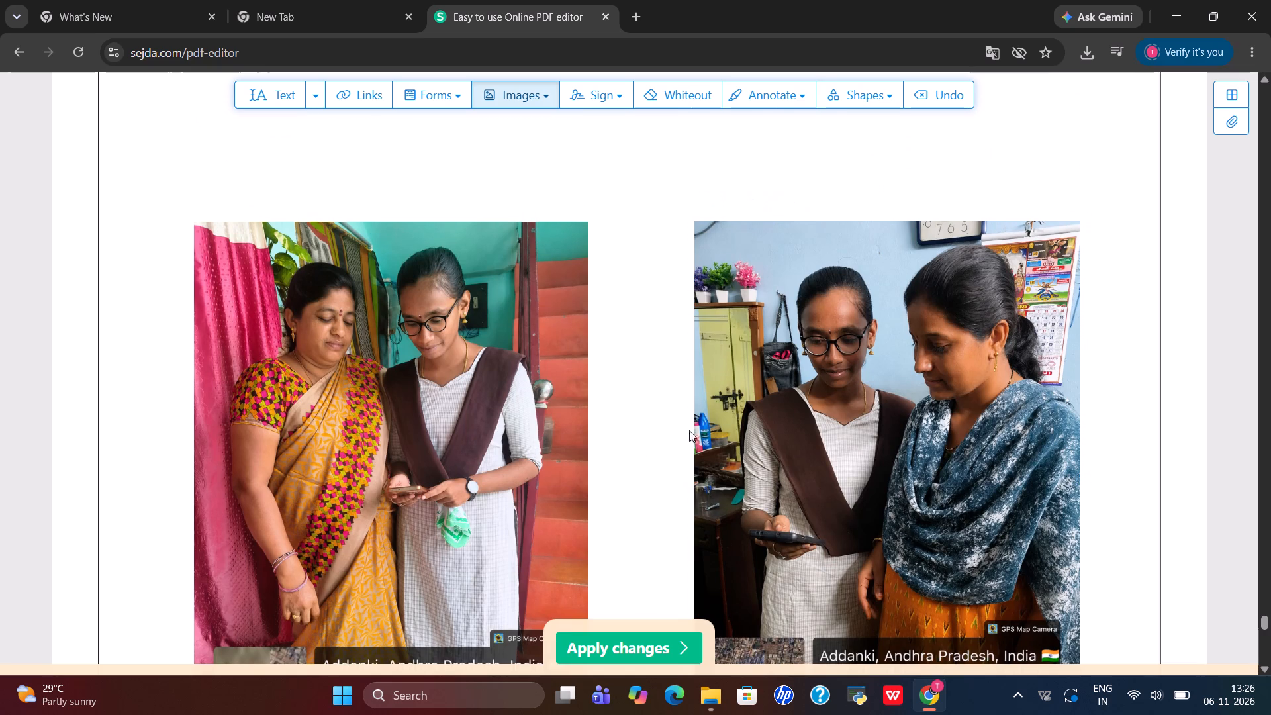
drag(822, 433, 722, 432)
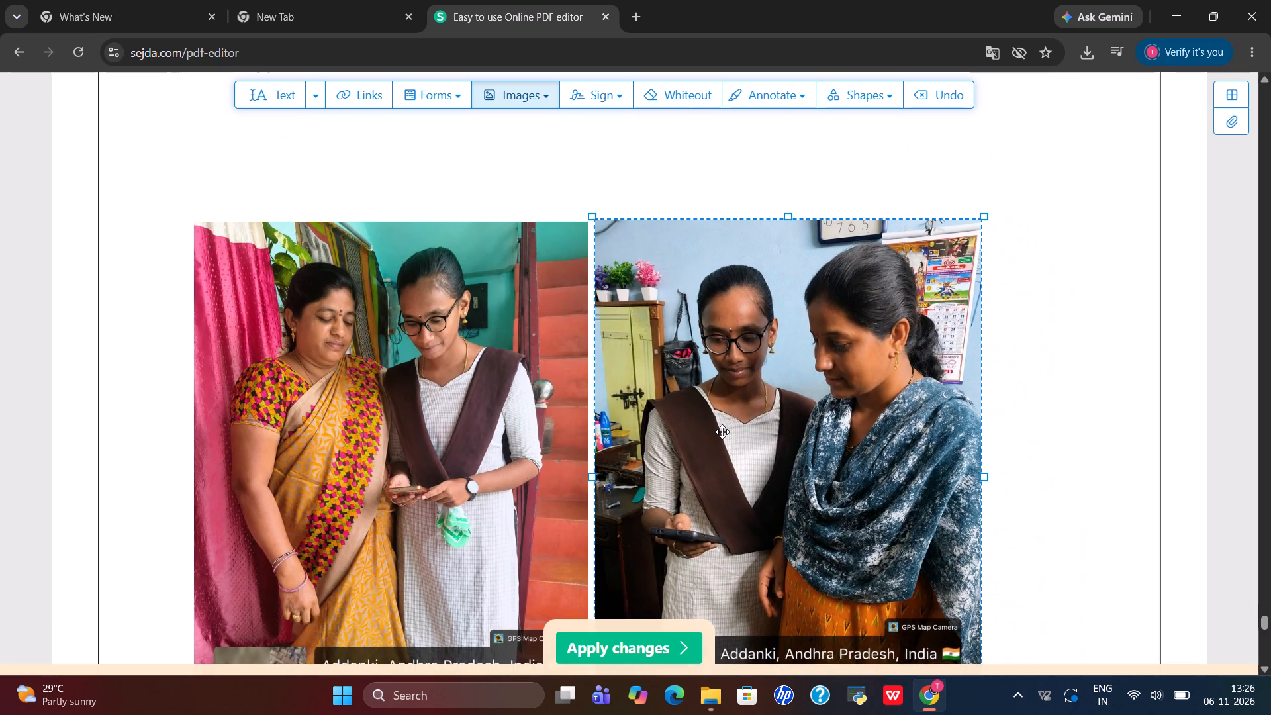
drag(722, 432, 714, 435)
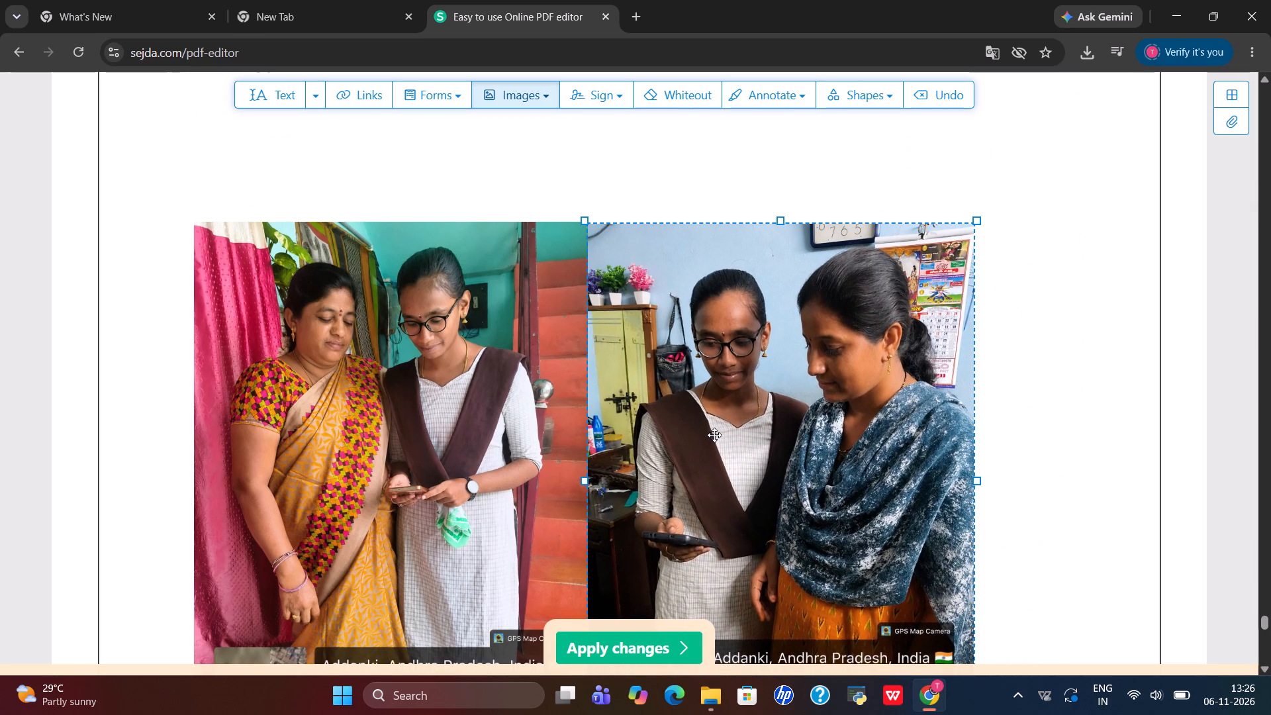
drag(714, 435, 759, 432)
click(796, 430)
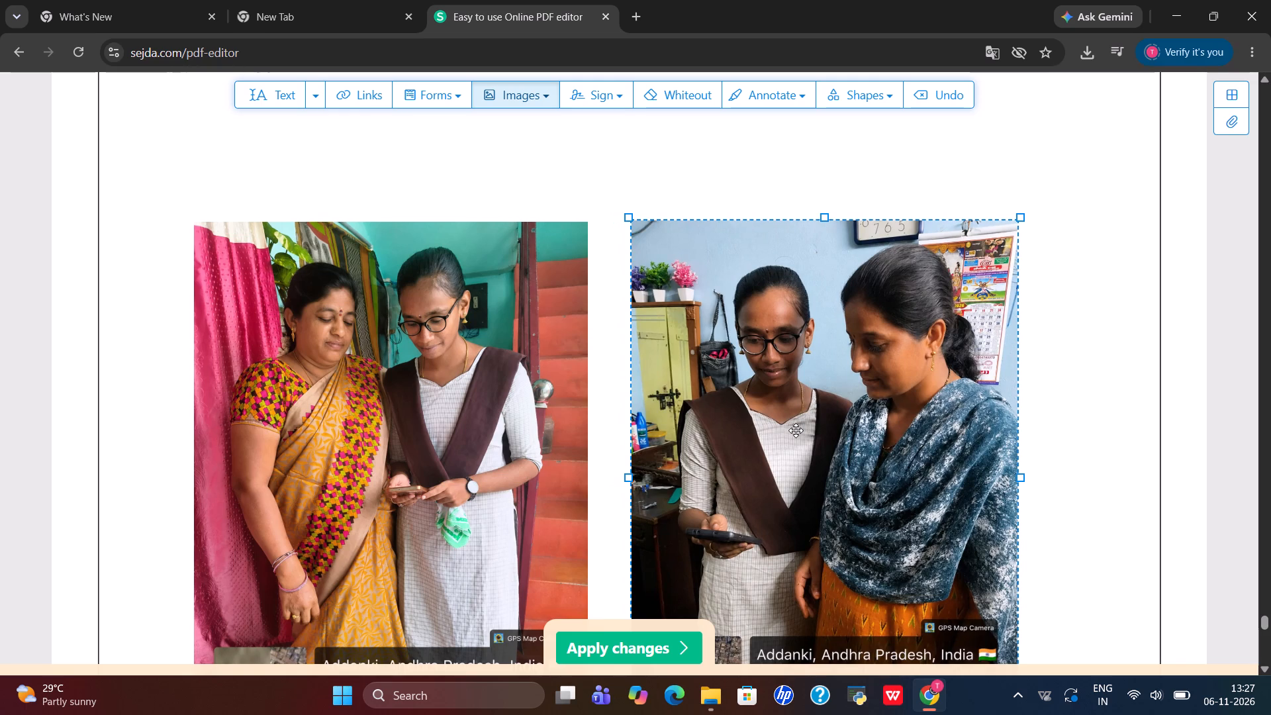
Move the wall-calendar photo away from the first WEEK 6 photo toward the page's right border, leaving a wide gap and upper edges roughly level.
drag(796, 430, 863, 427)
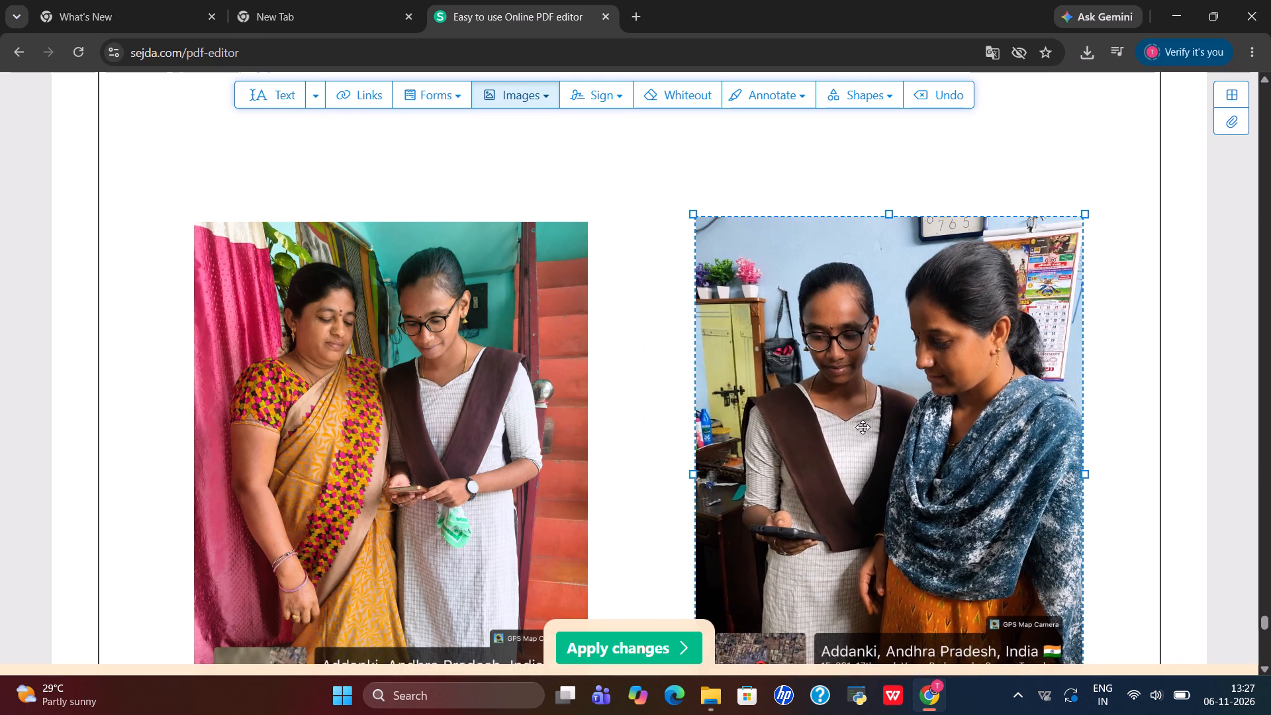
drag(863, 427, 875, 426)
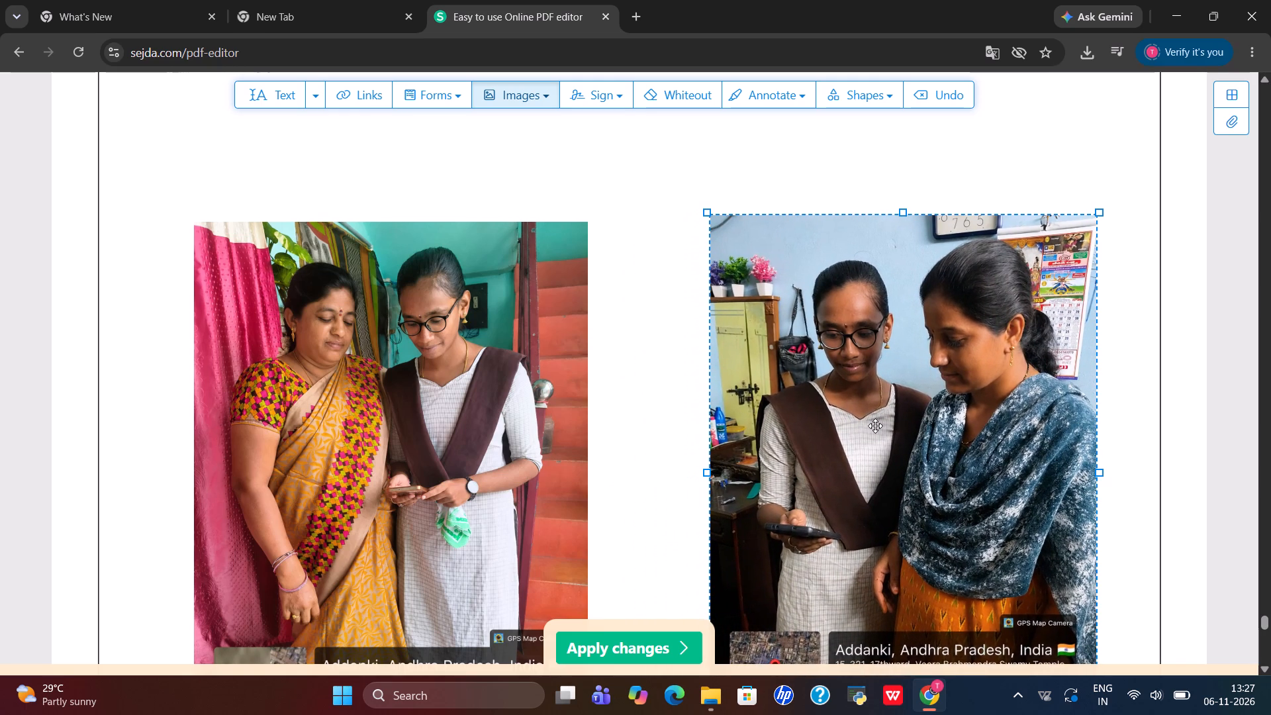
drag(875, 426, 872, 426)
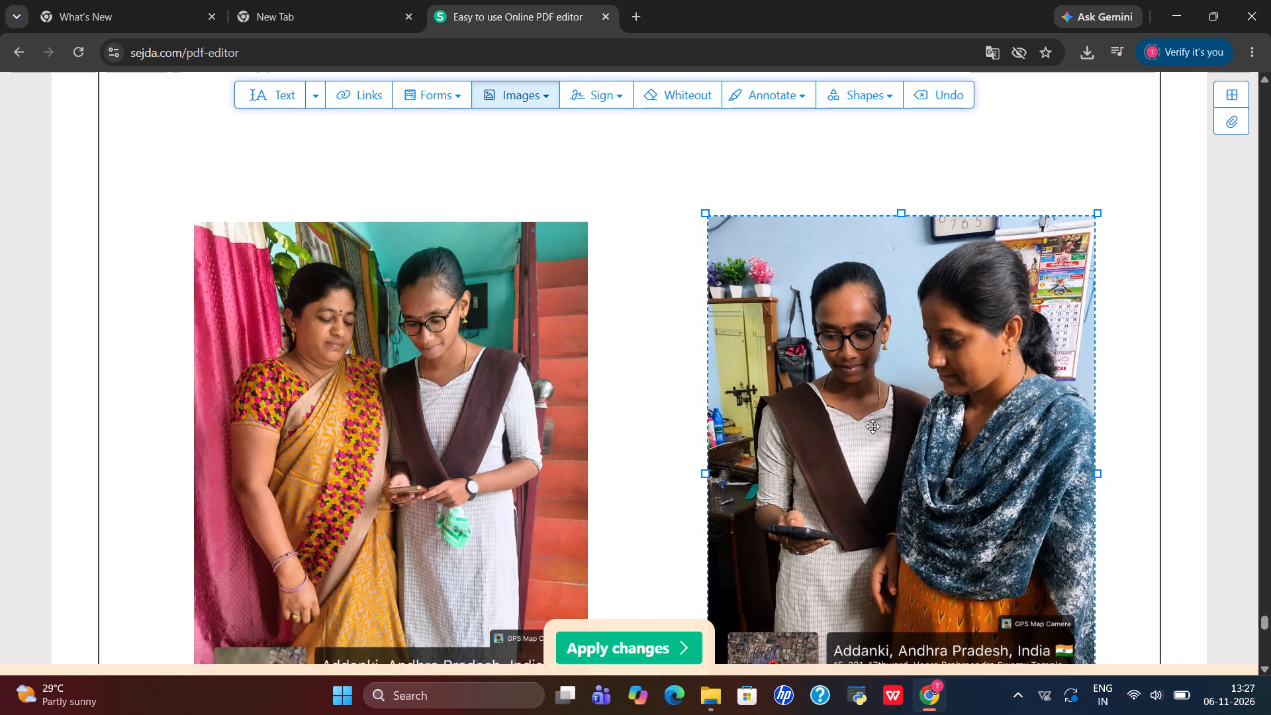
click(639, 408)
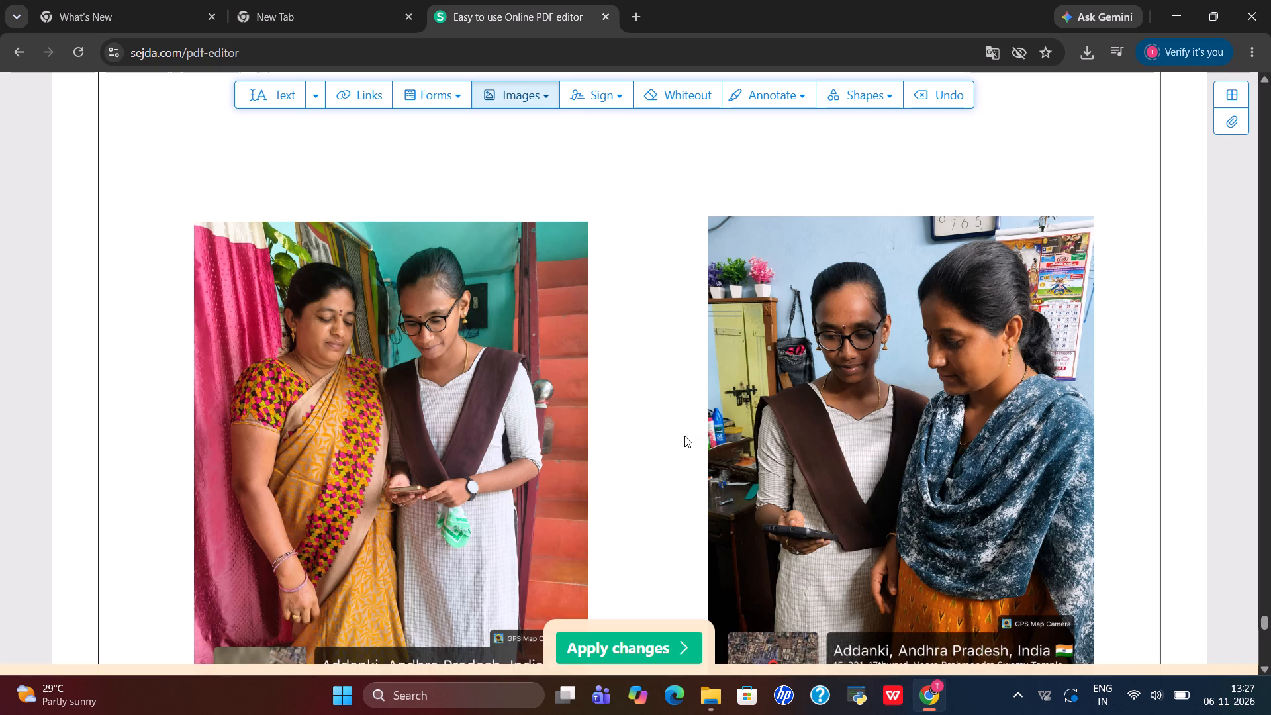
Enlarge the wall-calendar photo slightly so its lower edge lines up with that of the first WEEK 6 photo.
scroll(614, 422, down, 3)
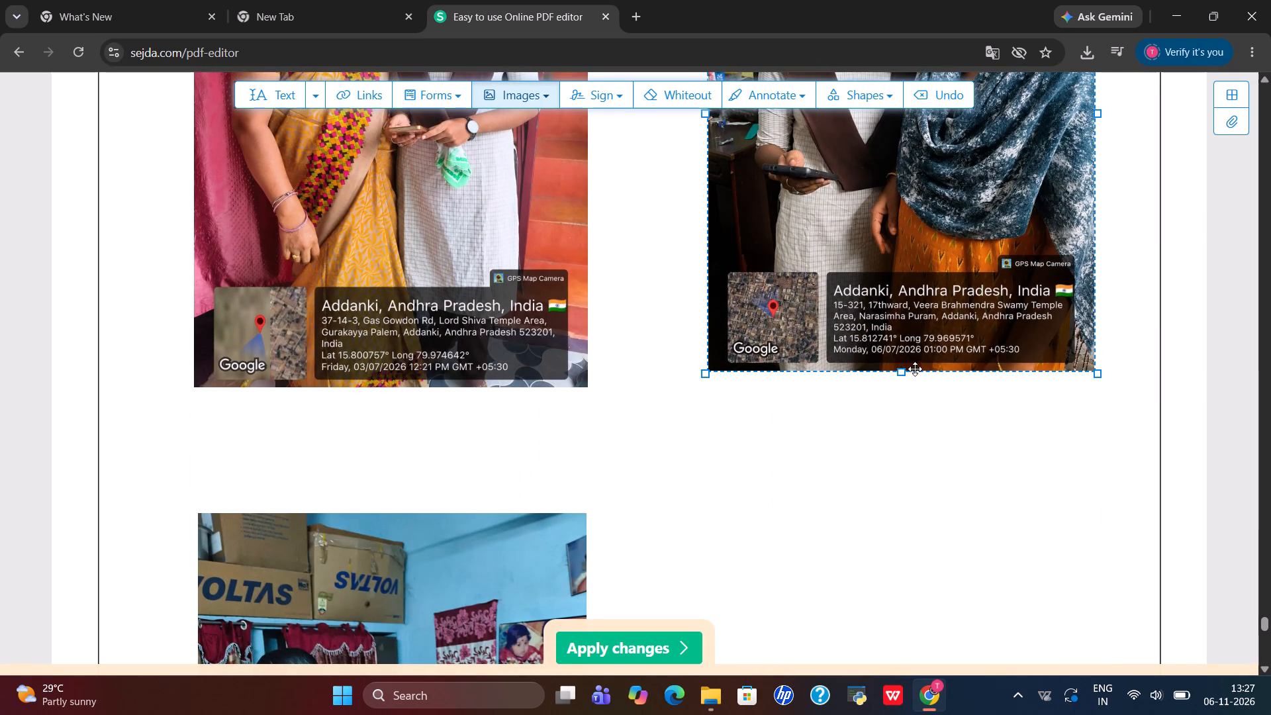
drag(902, 369, 903, 379)
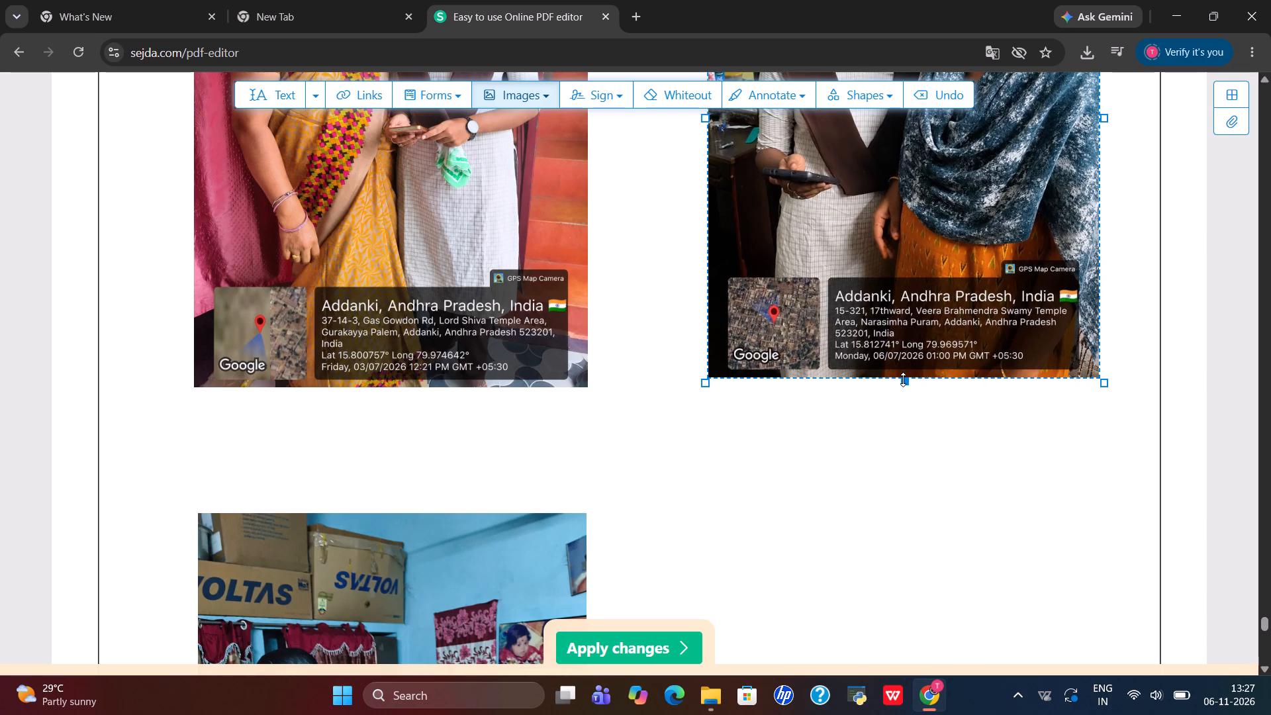
drag(903, 379, 905, 385)
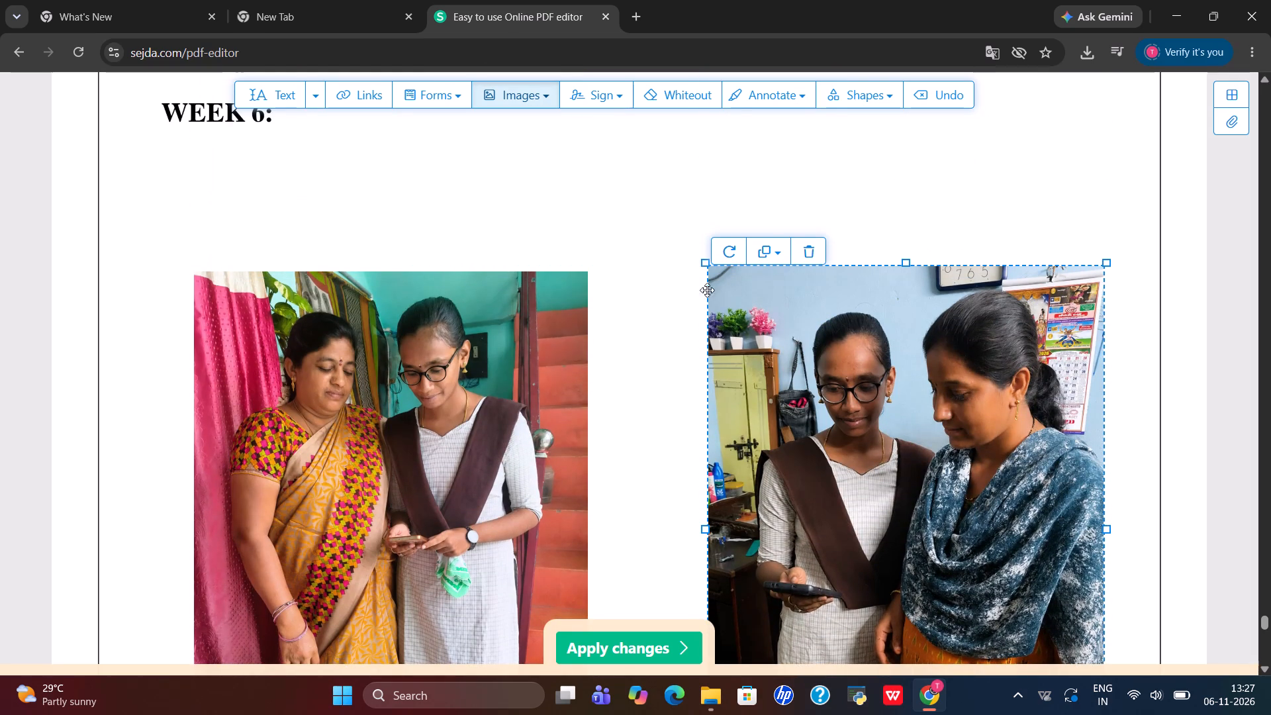
Check the WEEK 6 photos through to the following page and apply all changes to the PDF.
scroll(645, 312, down, 3)
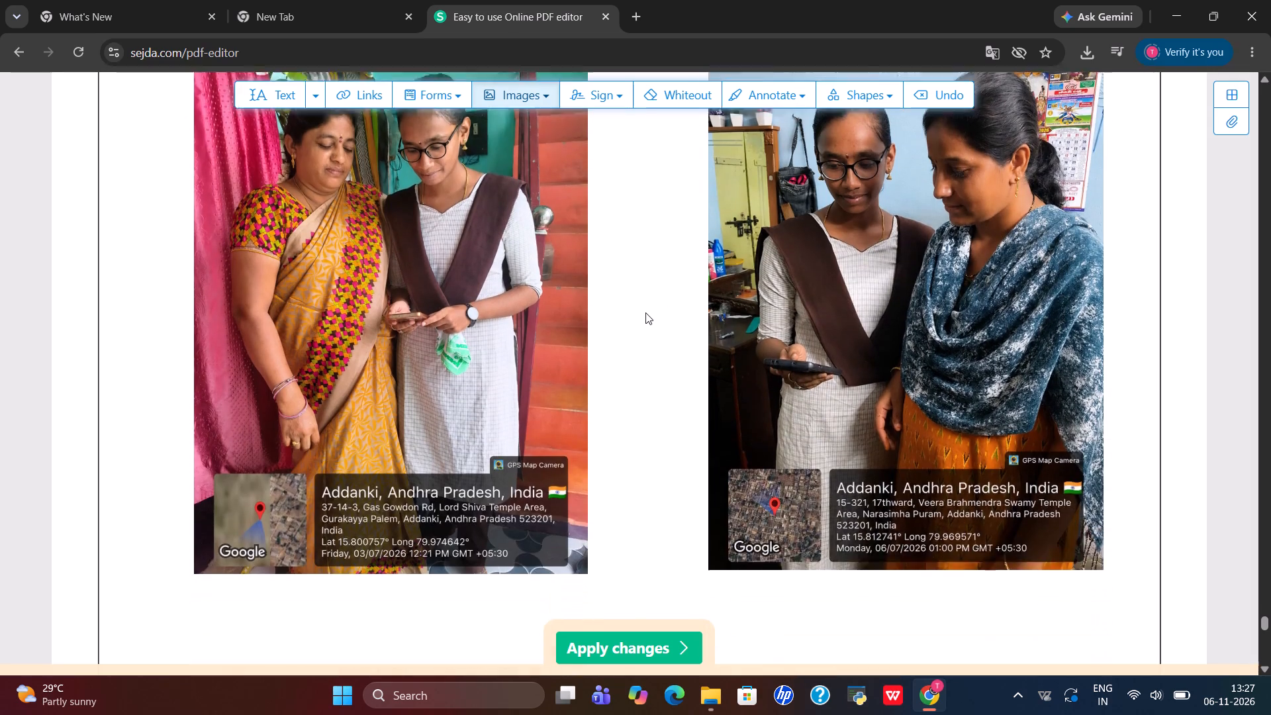
scroll(645, 312, down, 8)
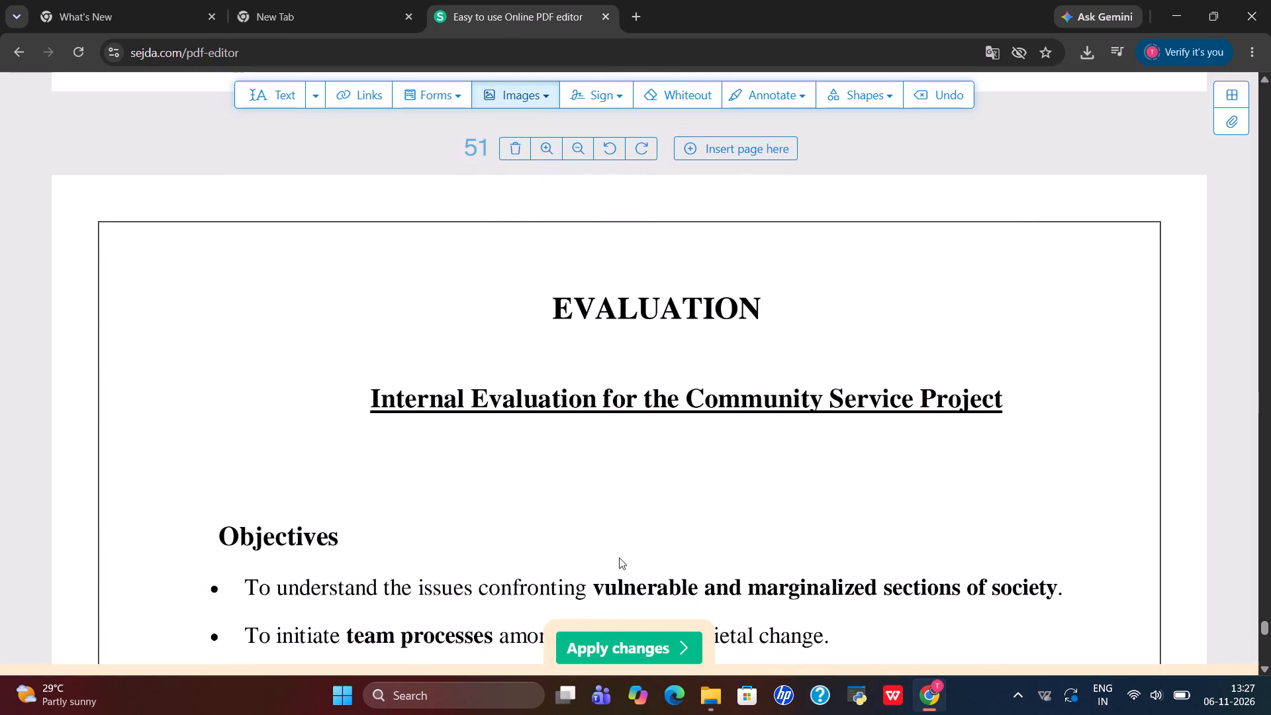
click(612, 642)
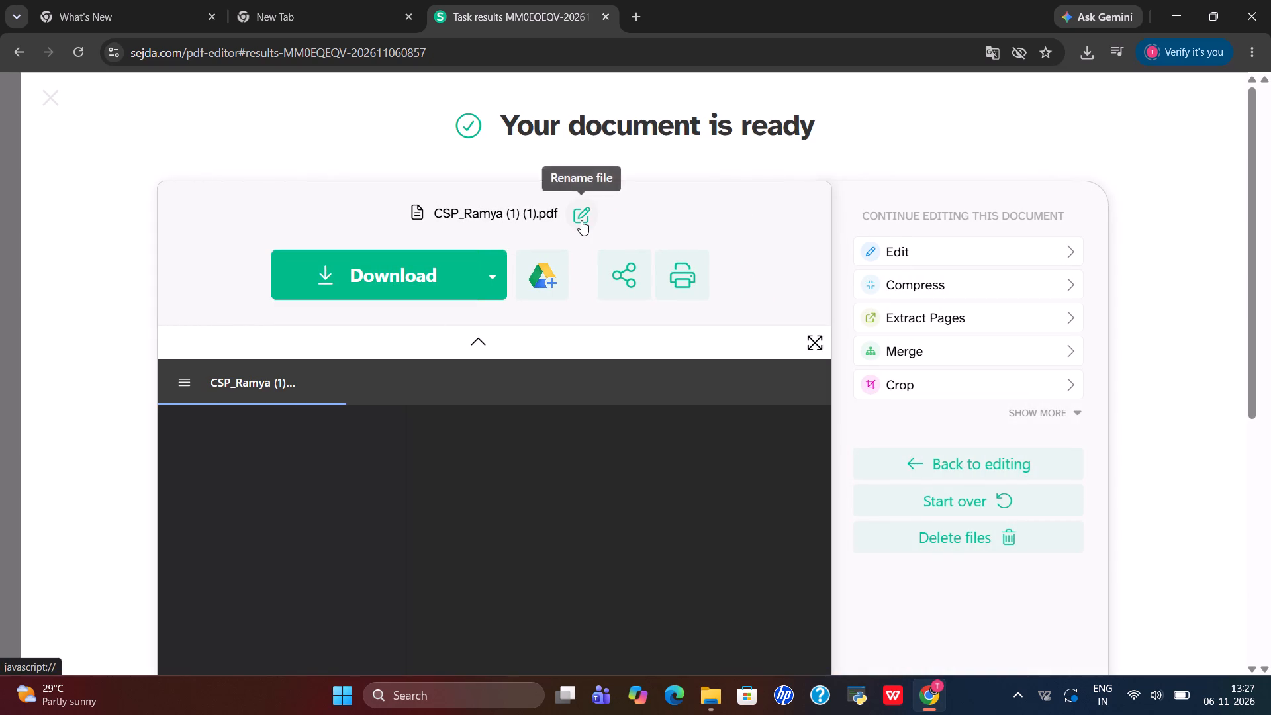
Rename the finished PDF as csp_4226.
click(581, 220)
key(BackSpace)
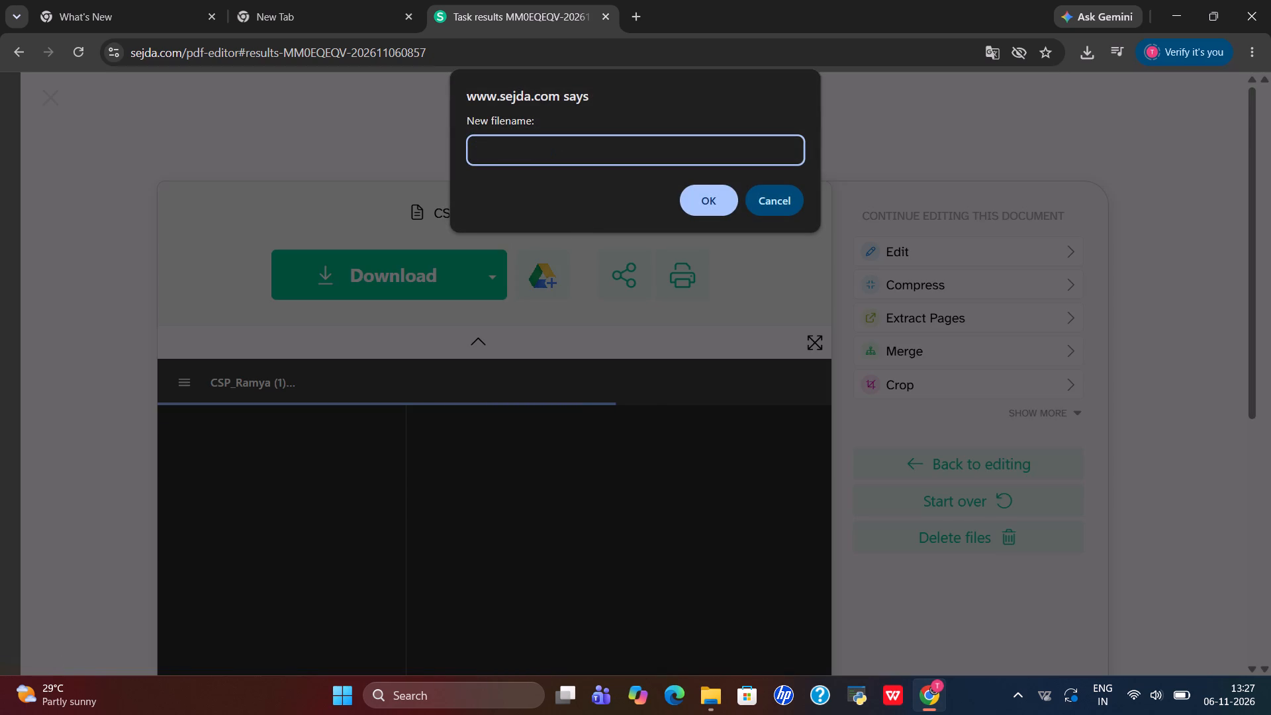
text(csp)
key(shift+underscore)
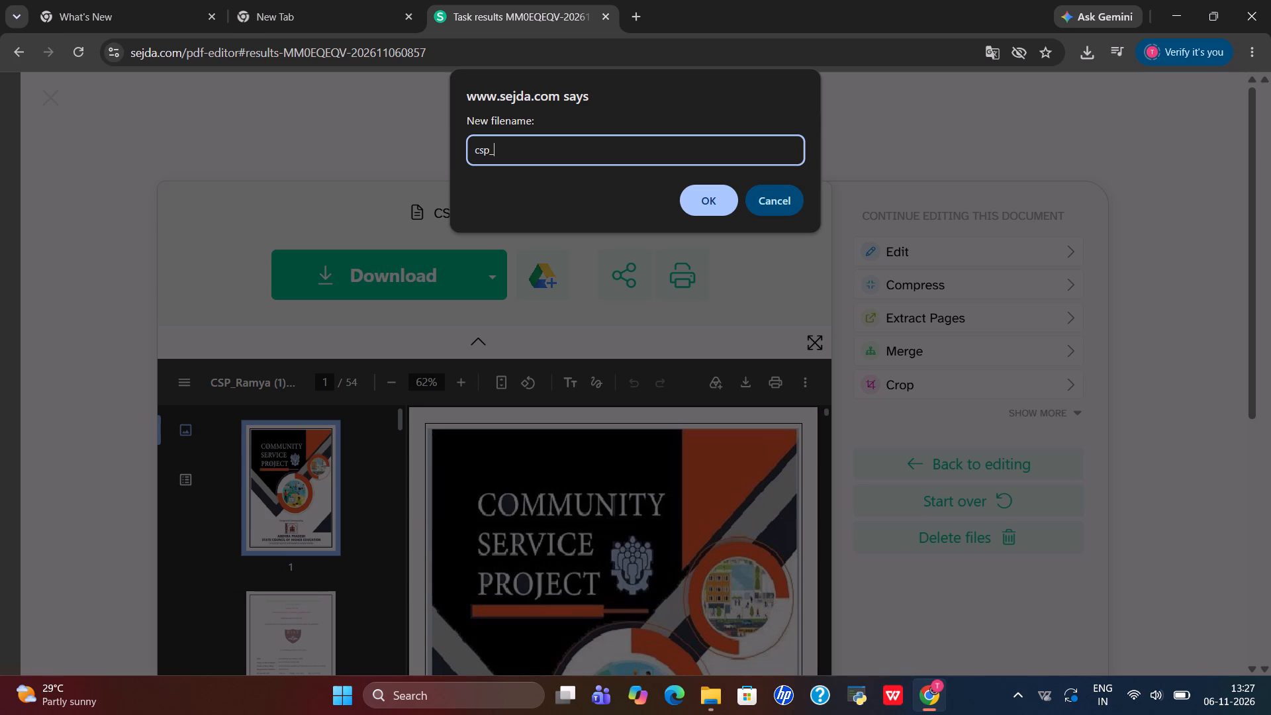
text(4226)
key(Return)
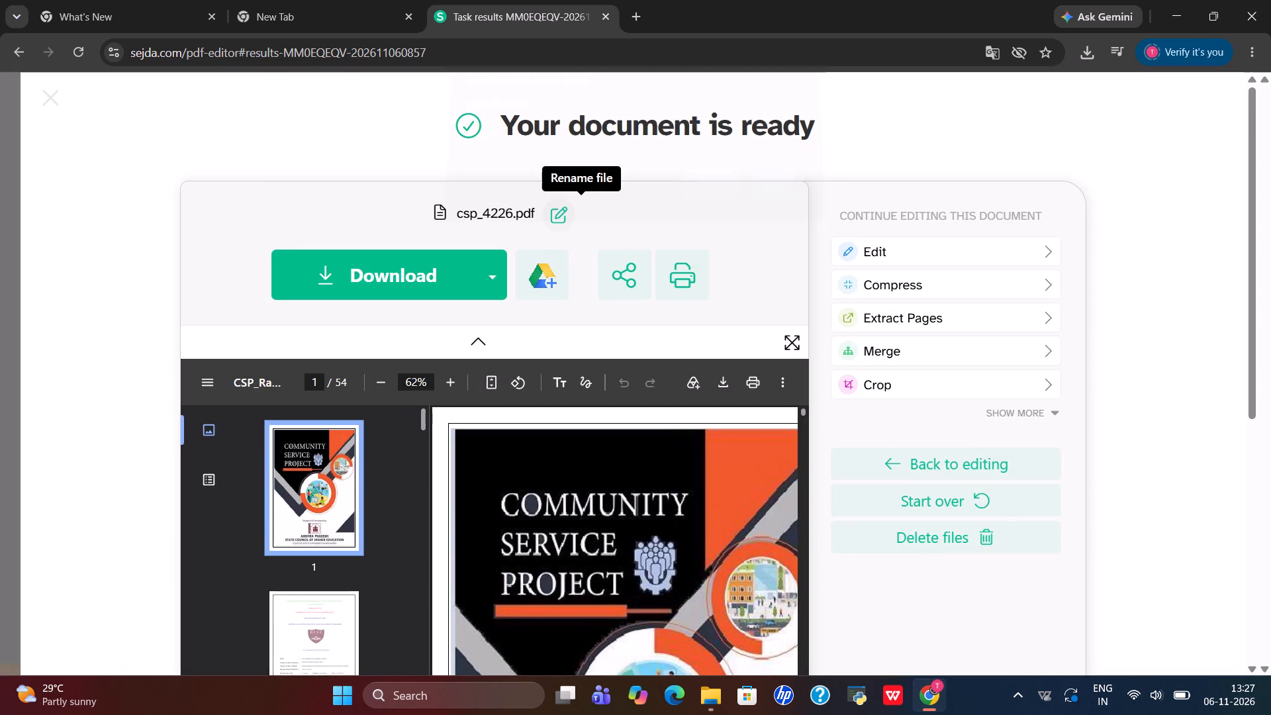
Download the renamed PDF and return to the Downloads folder in File Explorer.
click(363, 271)
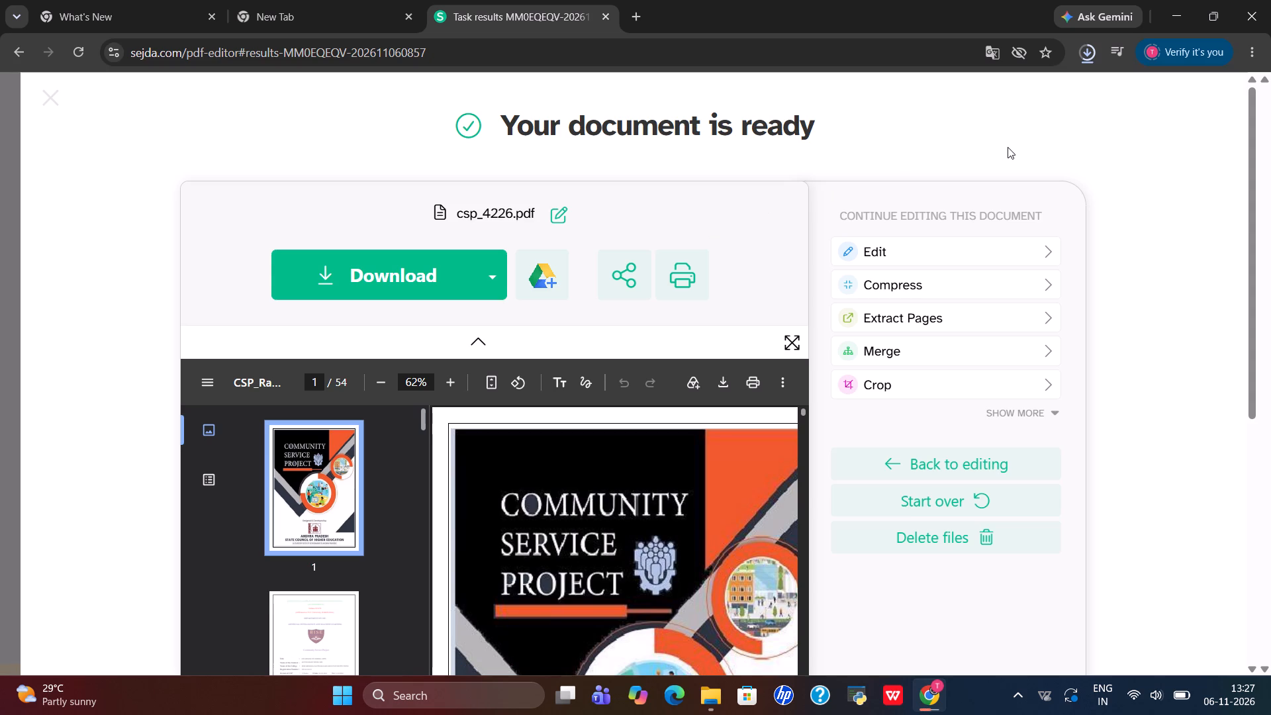
click(1176, 14)
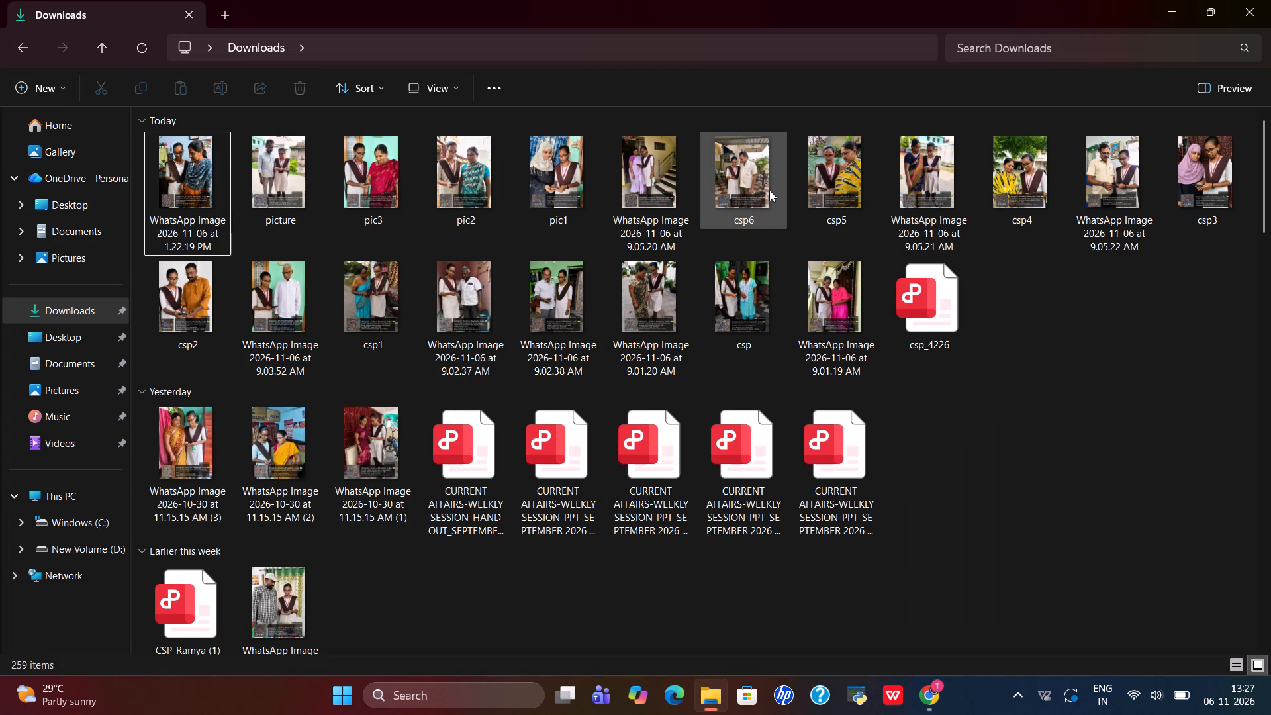
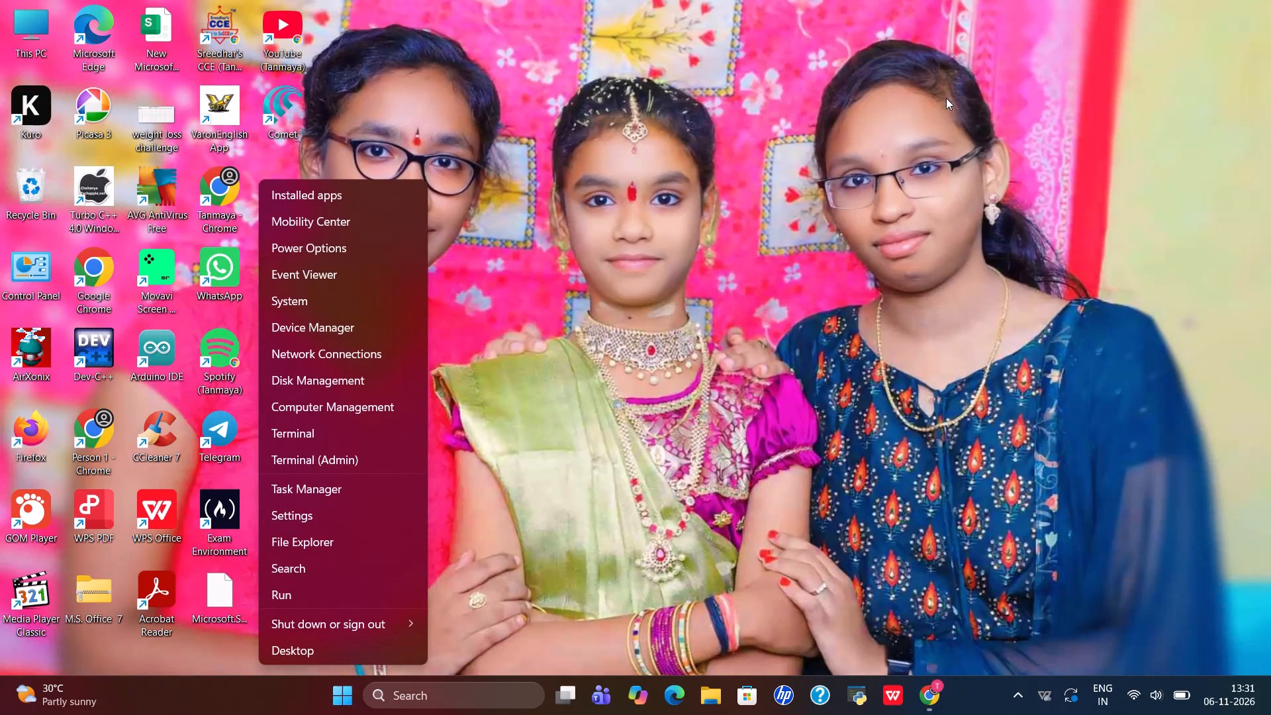
Bring up the computer's shut down or sign out options from the desktop.
text(uu)
click(988, 20)
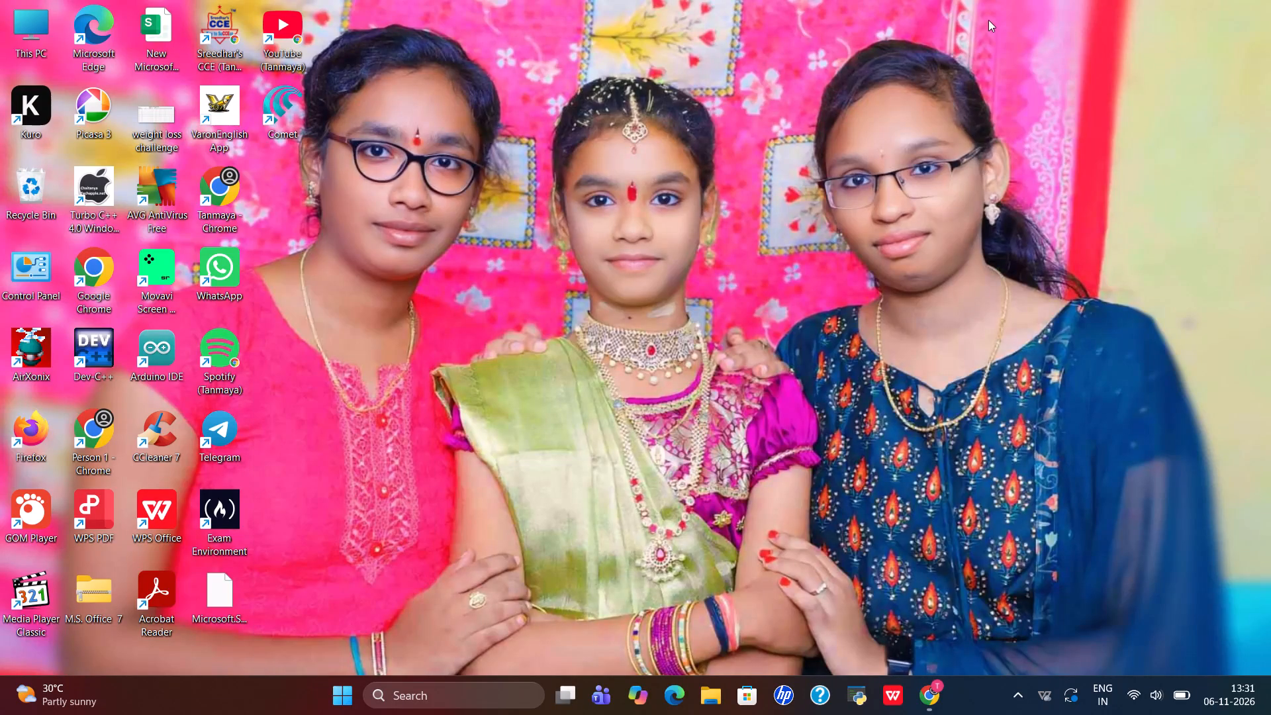
key(super+x)
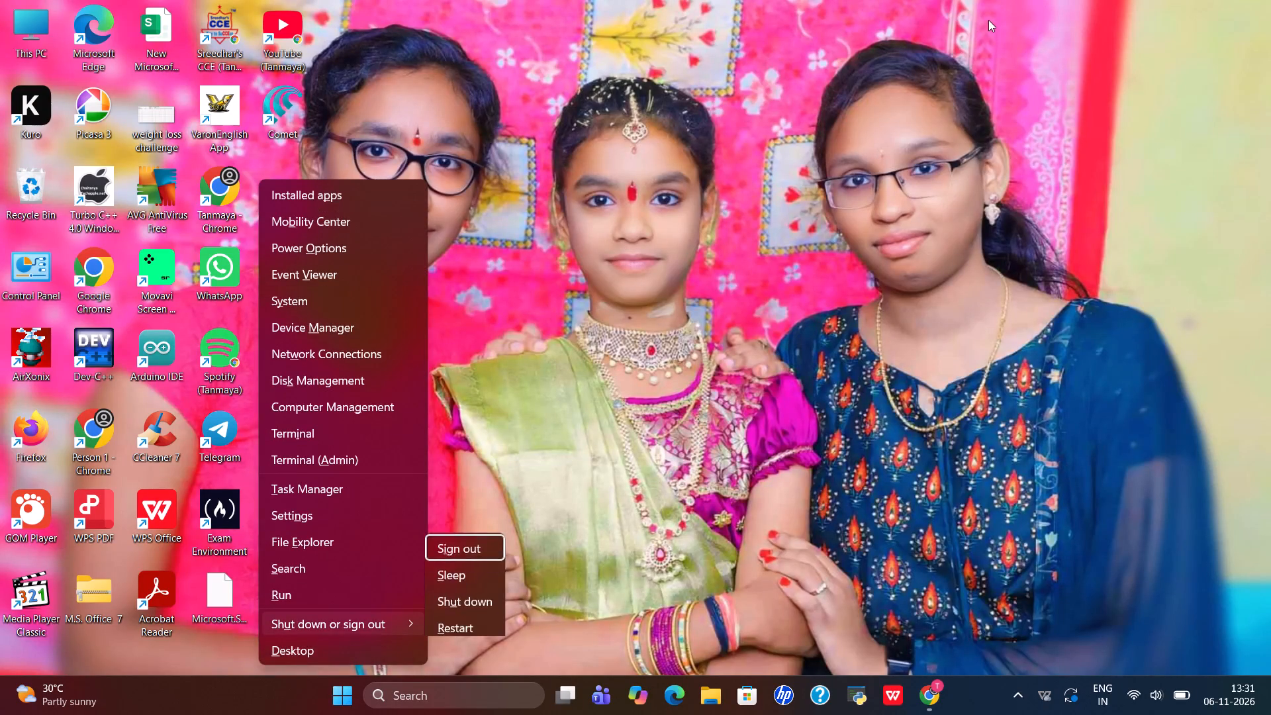